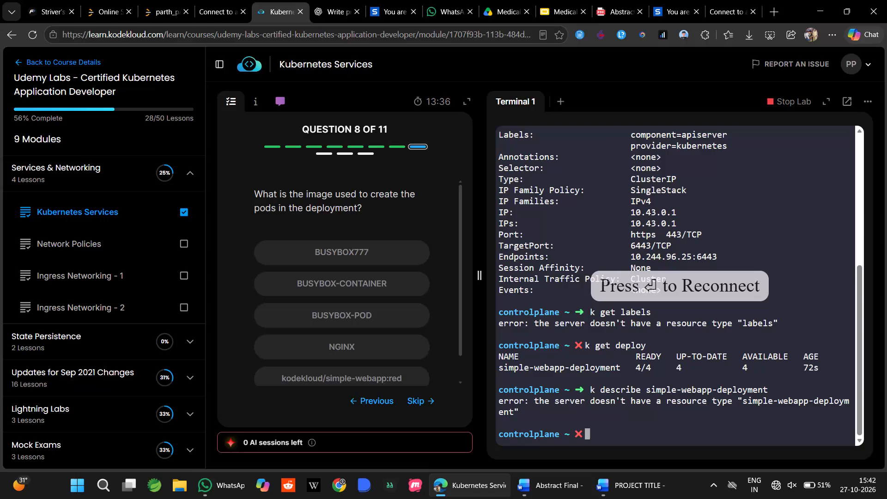
Minimise the browser and the Abstract Final document to bring up the PROJECT TITLE document in Word.
left_click(819, 0)
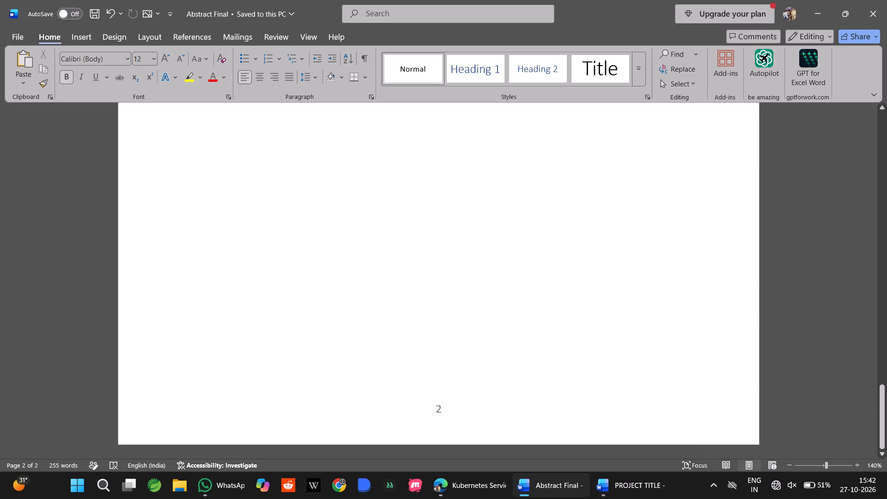
left_click(816, 12)
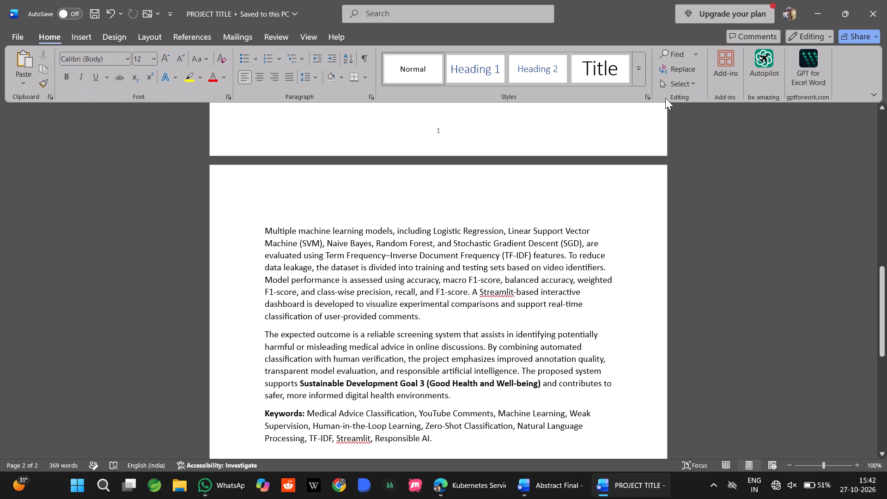
Review the project document's title, interdisciplinary details, team table, guide section, abstract and keywords across both pages.
scroll(403, 326, "down", 1)
scroll(403, 326, "up", 4)
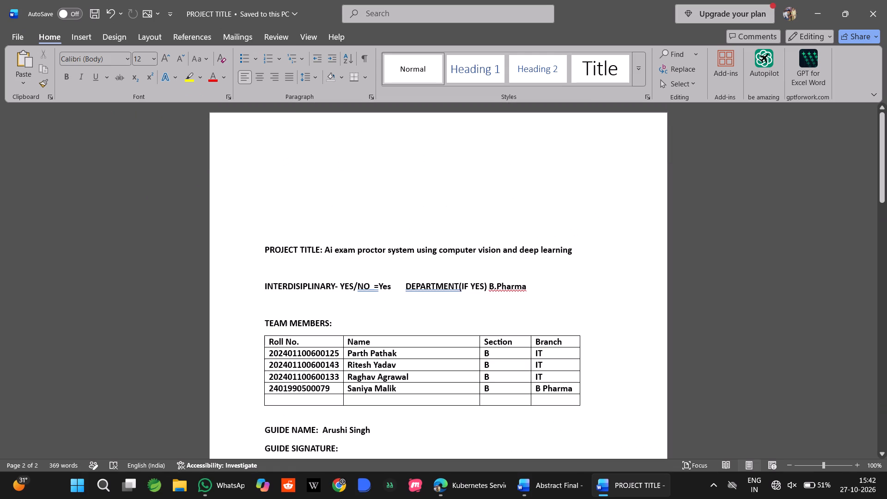
scroll(403, 326, "down", 1)
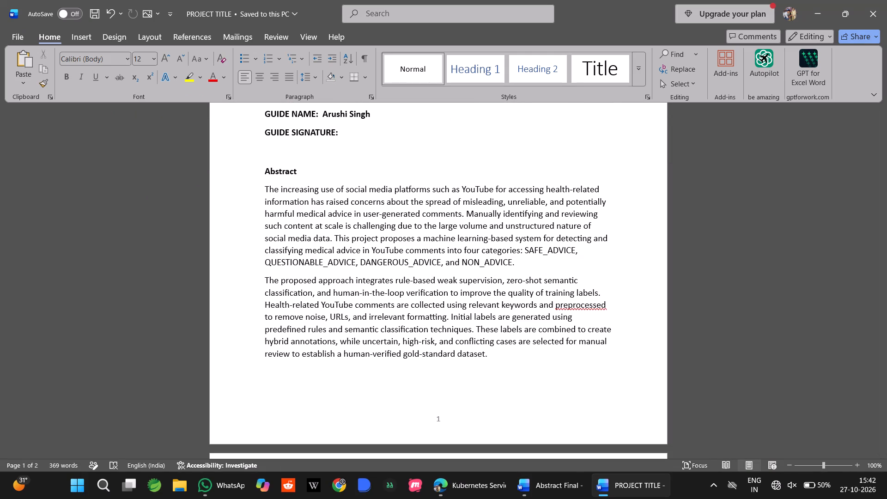
scroll(403, 326, "up", 2)
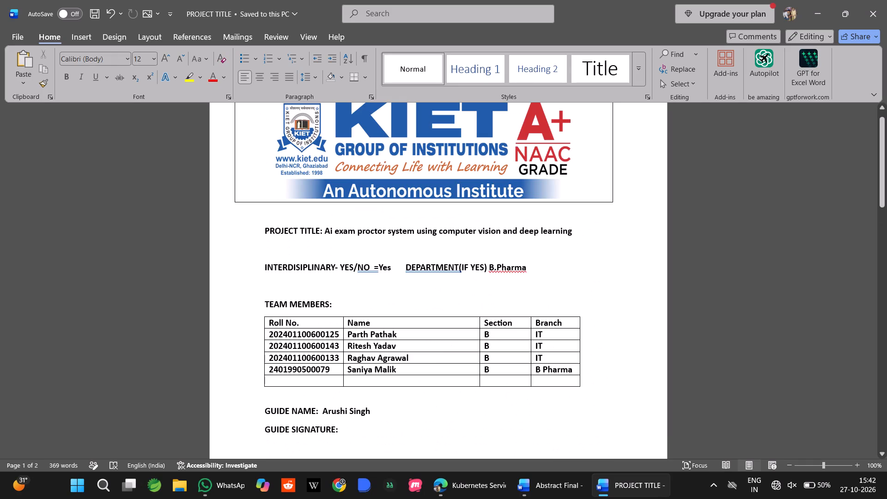
scroll(510, 304, "down", 1)
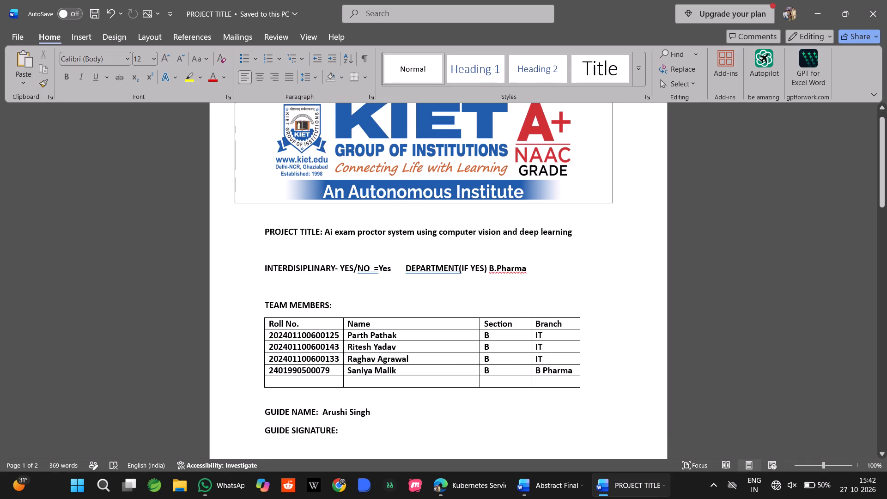
scroll(510, 304, "down", 1)
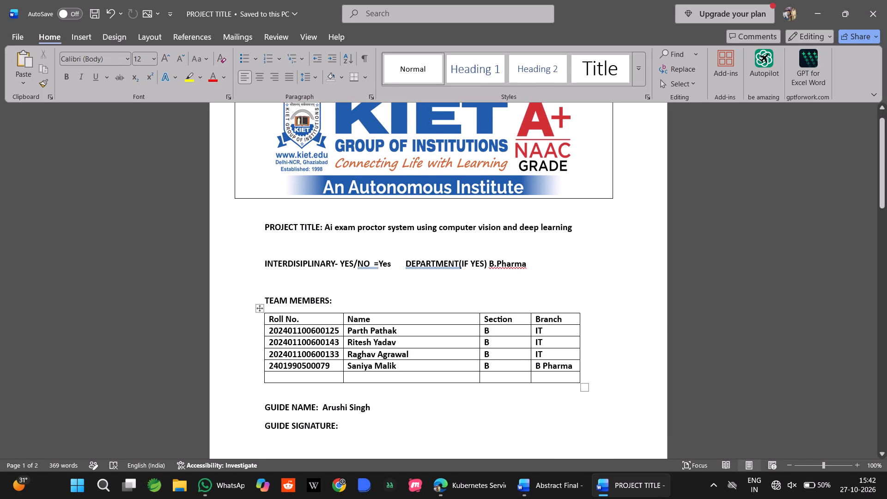
scroll(429, 404, "down", 1)
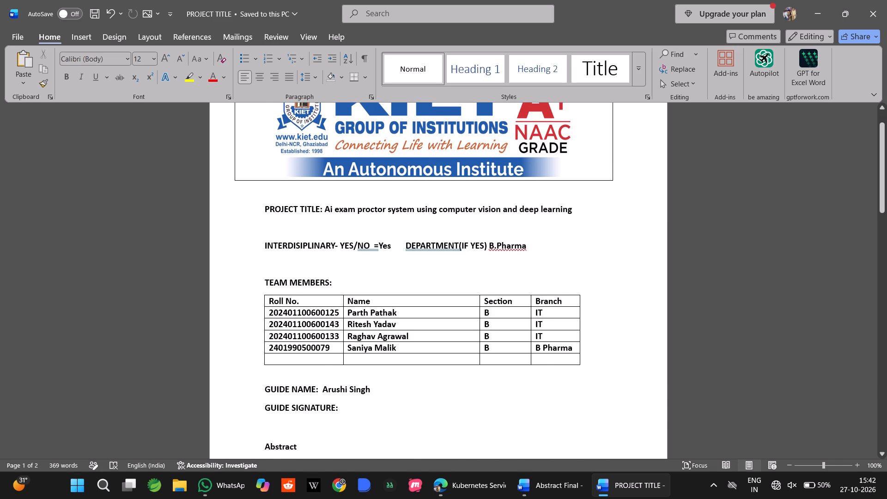
scroll(429, 404, "down", 10)
scroll(429, 404, "up", 1)
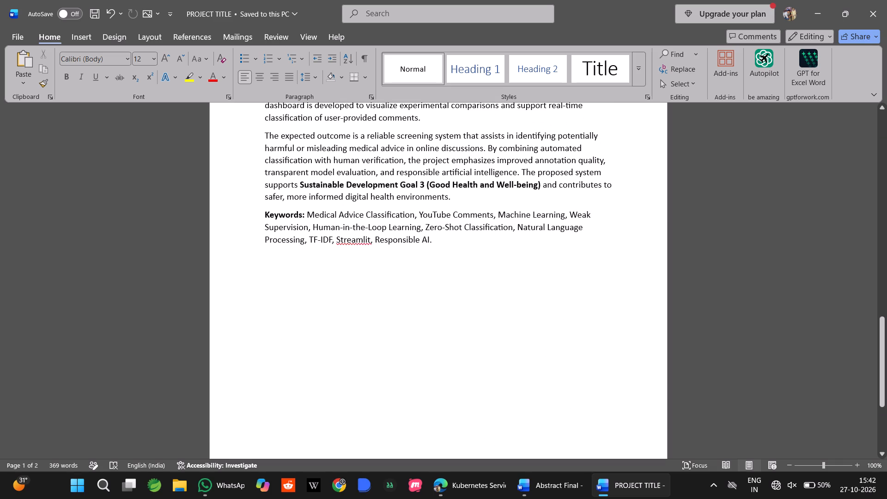
scroll(429, 404, "up", 2)
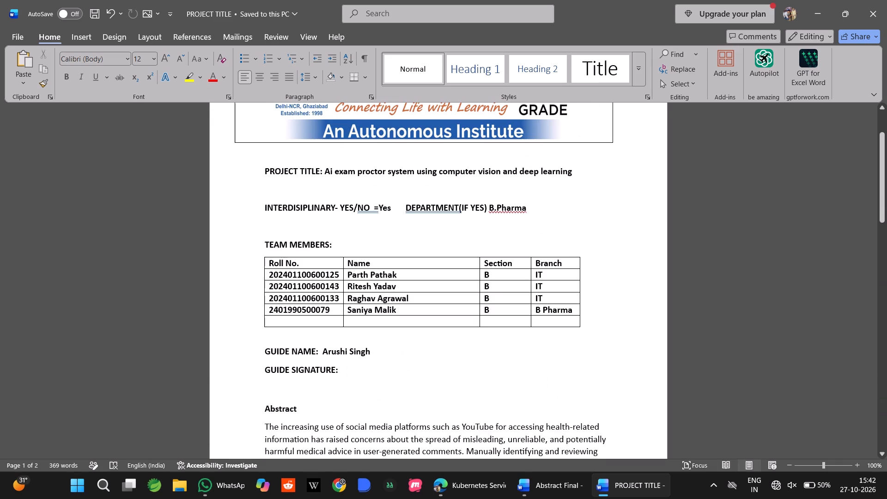
scroll(429, 404, "up", 1)
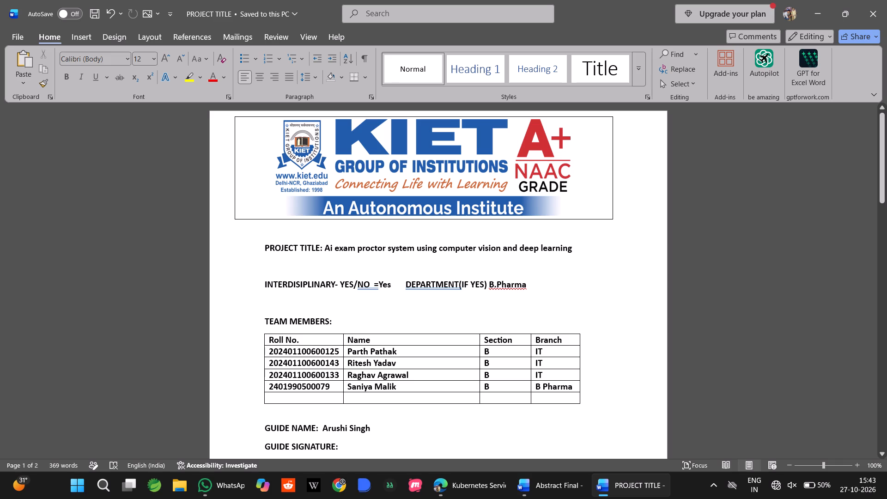
Replace the old project title with "Classification of Medical Advices in YouTube Comments", keeping the PROJECT TITLE label.
left_click_drag(324, 249, 567, 249)
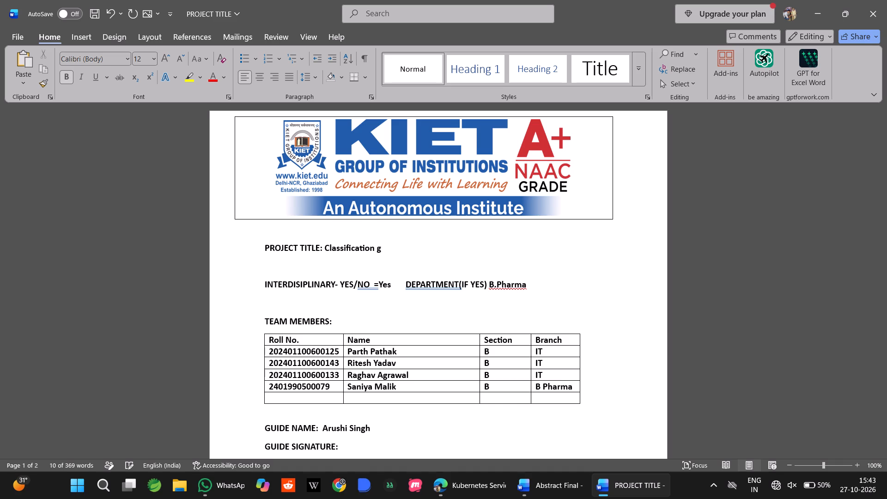
key("BackSpace")
key("Right")
key("BackSpace")
key("space")
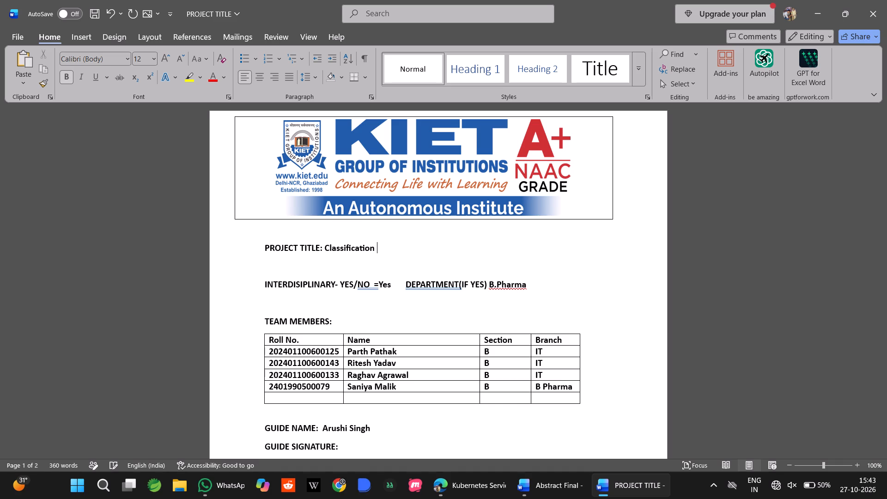
type("of")
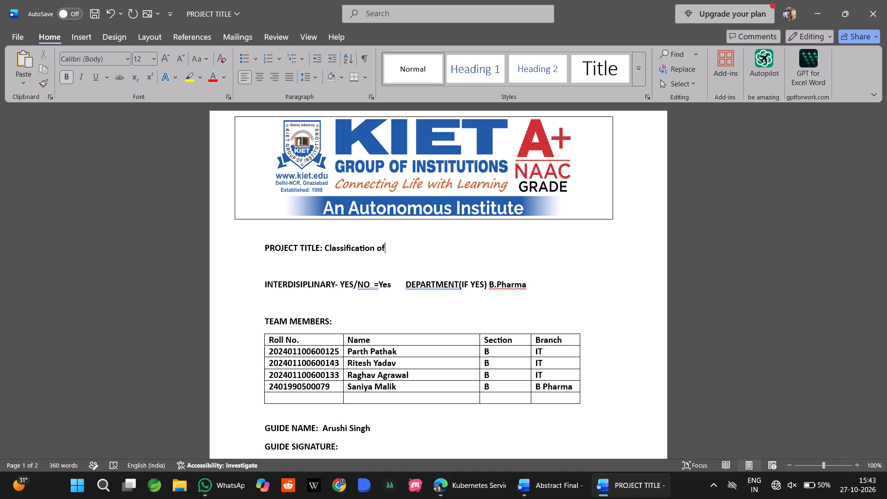
key("space")
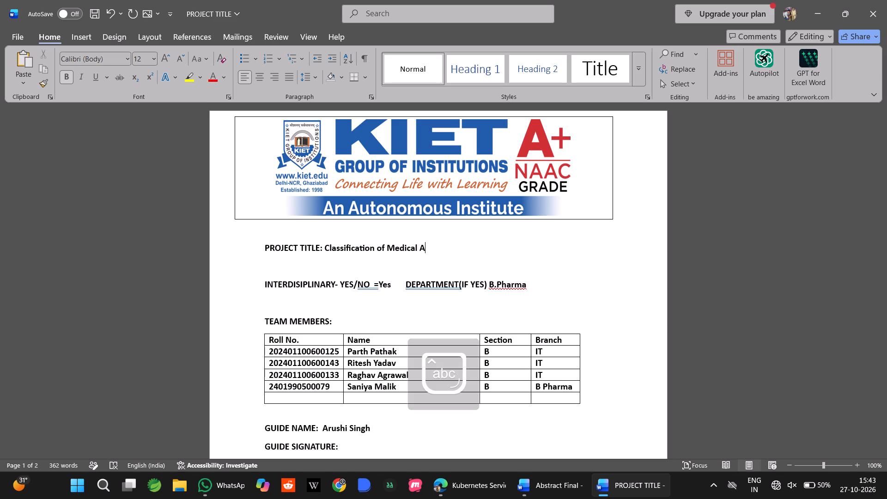
type("dvices")
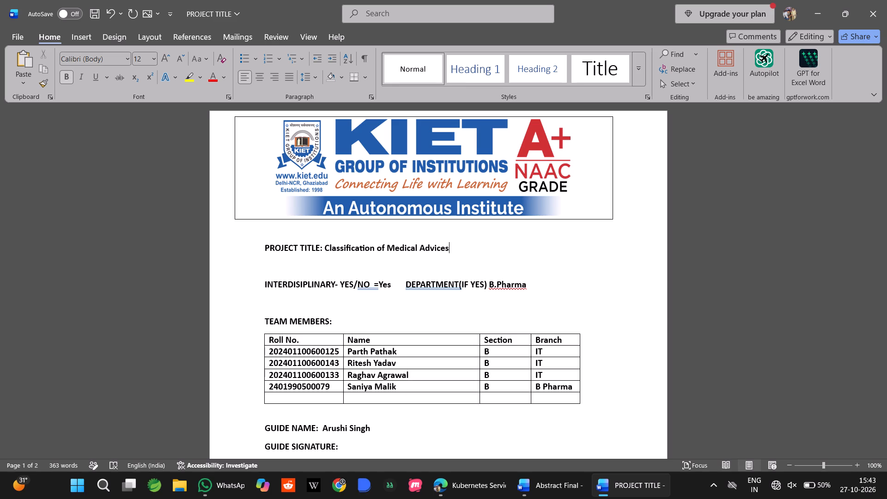
key("space")
type("in")
key("space")
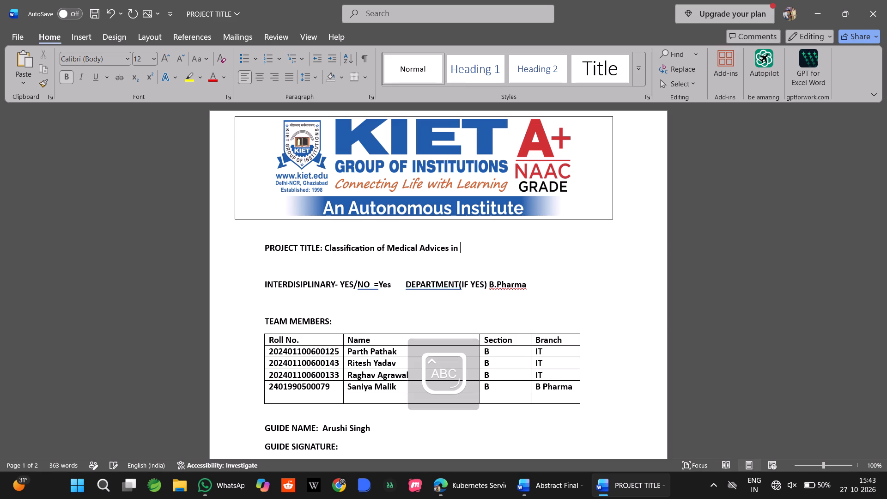
type("out")
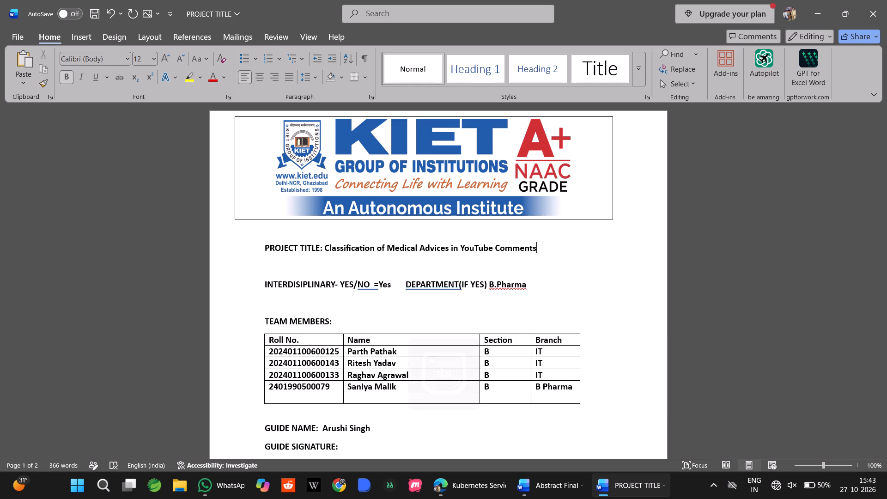
key("space")
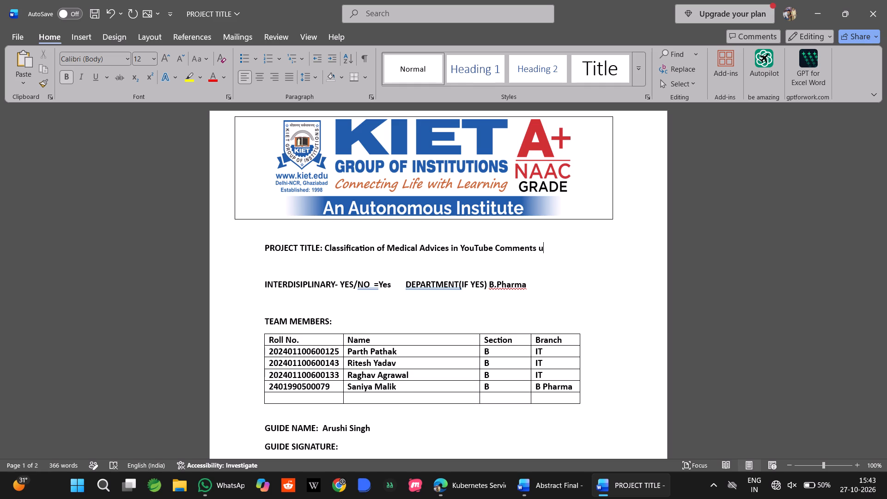
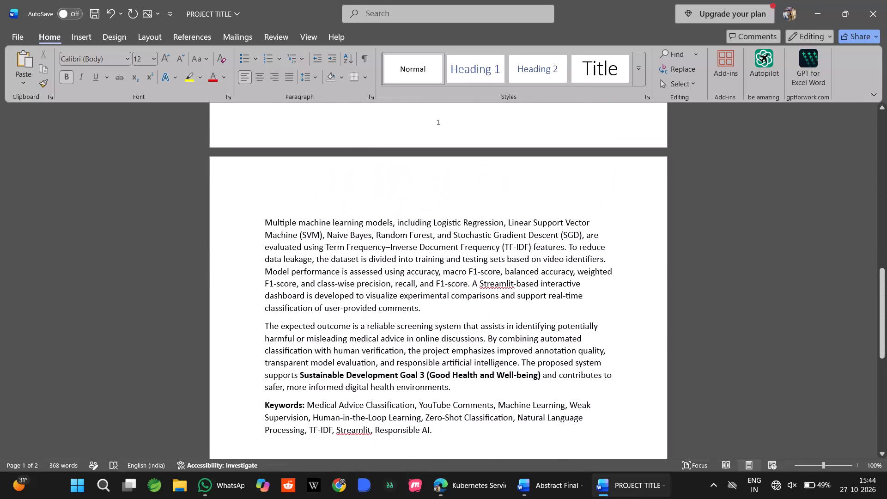
Check the edited project document across both pages, covering the title, team table, guide section, abstract and keywords.
scroll(316, 391, "down", 2)
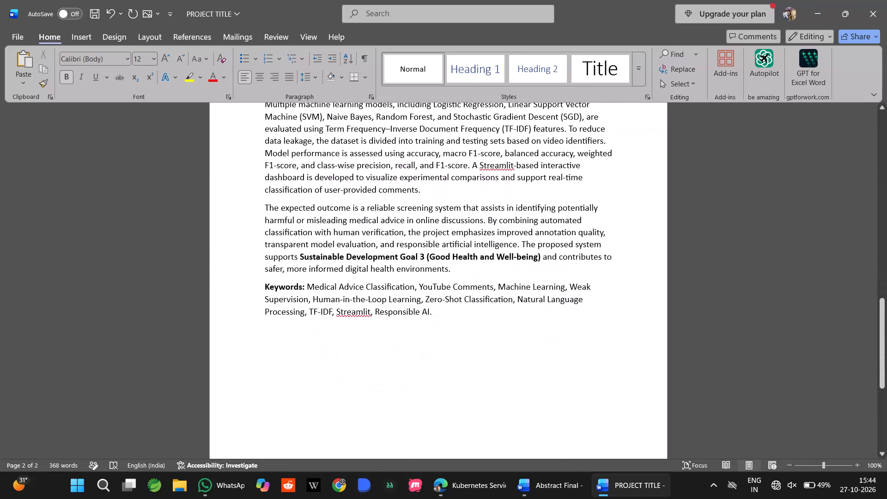
scroll(316, 391, "down", 2)
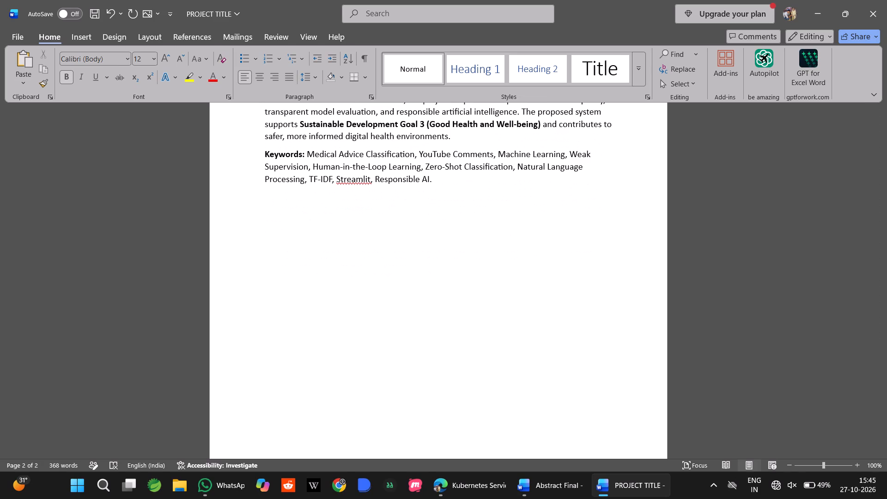
scroll(316, 391, "up", 3)
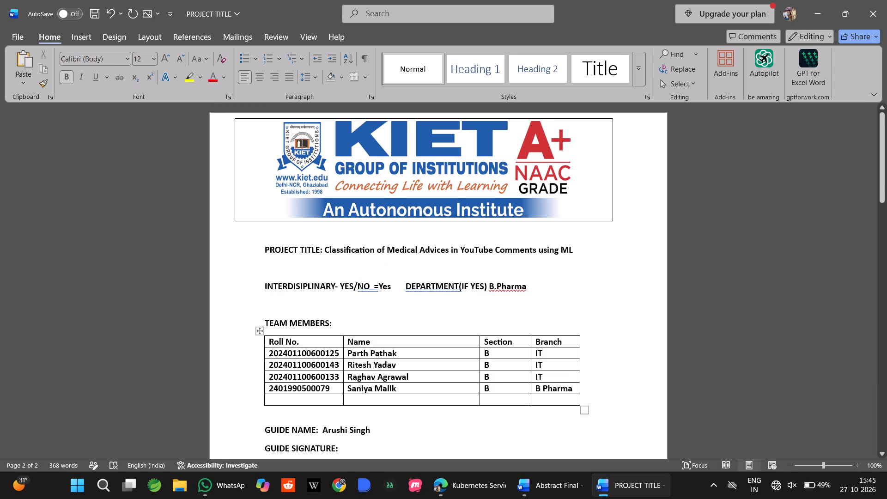
scroll(239, 357, "down", 1)
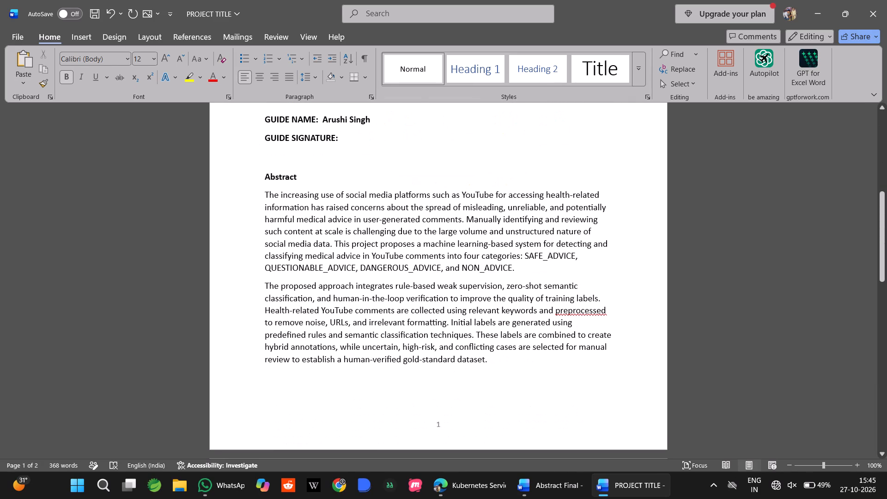
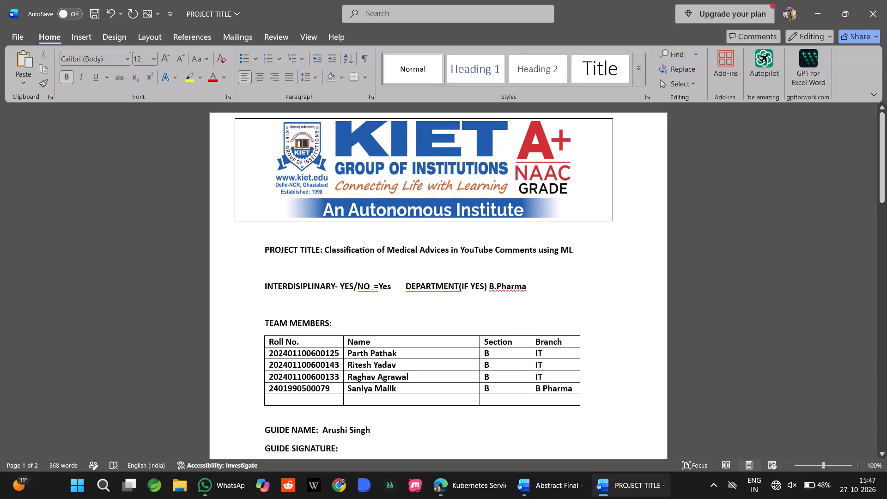
Delete the words "Classification of" from the start of the project title, leaving it beginning with "Medical".
left_click(387, 250)
left_click(387, 250)
key("BackSpace")
key("BackSpace")
key("BackSpace")
key("BackSpace")
key("BackSpace")
key("BackSpace")
key("BackSpace")
key("BackSpace")
key("BackSpace")
key("BackSpace")
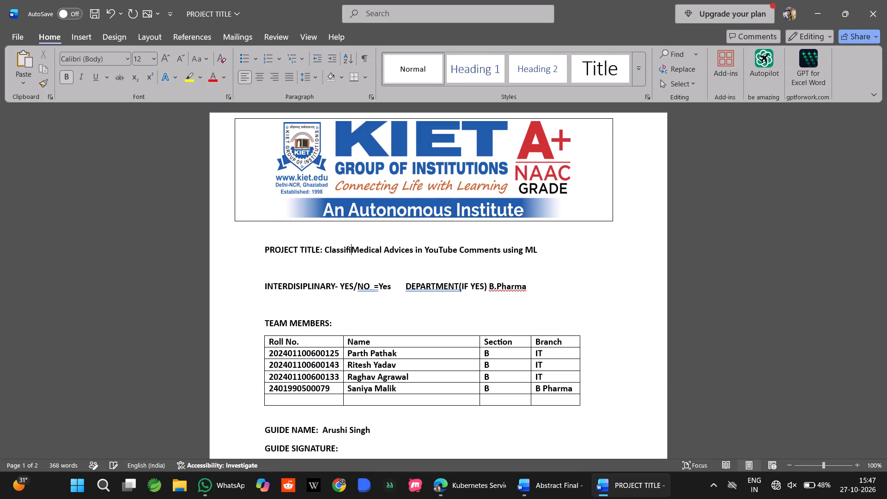
key("BackSpace")
key("BackSpace")
key("BackSpace")
key("BackSpace")
key("BackSpace")
key("BackSpace")
key("BackSpace")
key("BackSpace")
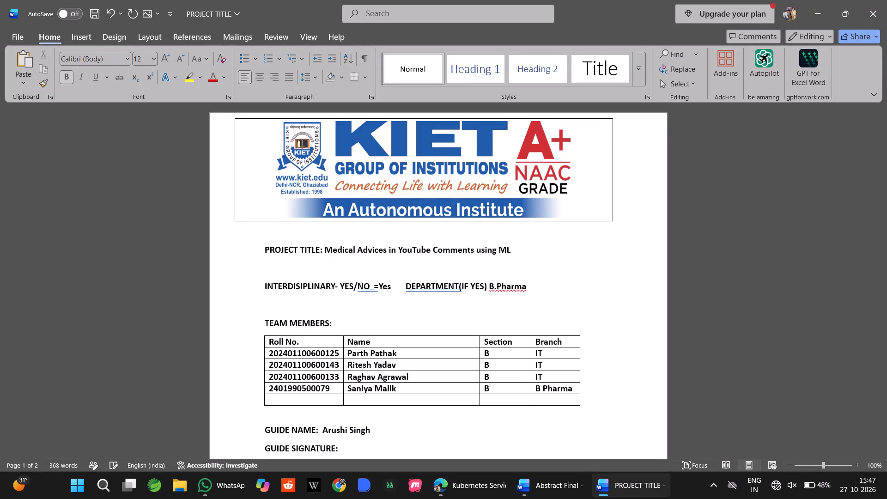
Change "Advices" in the project title to "Advice Classification", so it reads "Medical Advice Classification in YouTube Comments using ML".
key("Right")
key("Right")
key("Right")
key("Right")
key("Right")
key("Right")
key("Right")
key("Right")
key("Right")
key("Right")
key("Right")
key("Right")
key("Right")
key("Right")
key("Right")
key("BackSpace")
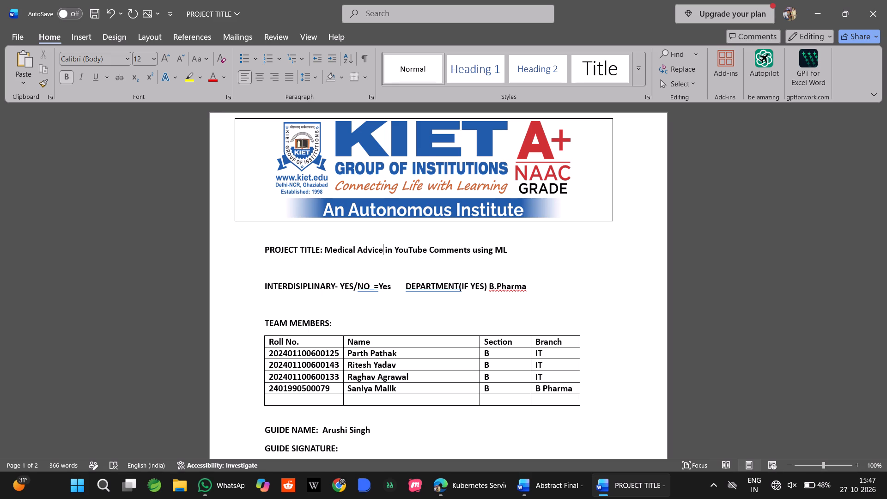
key("space")
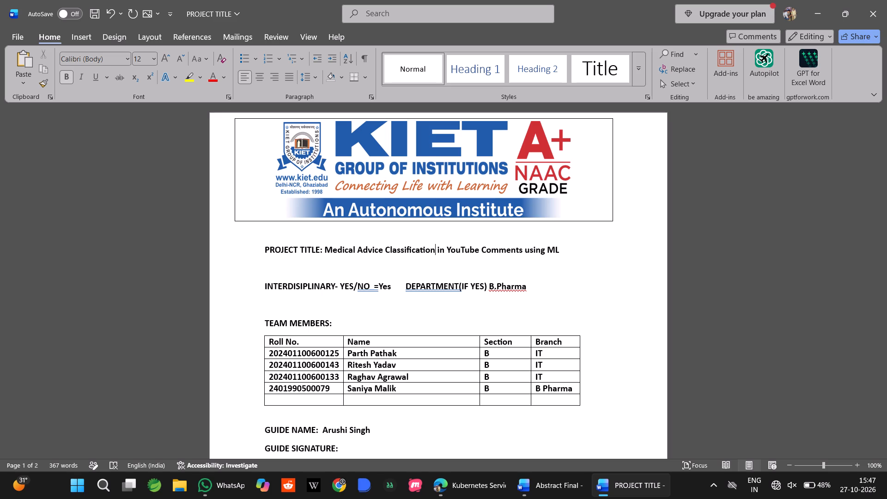
left_click(559, 250)
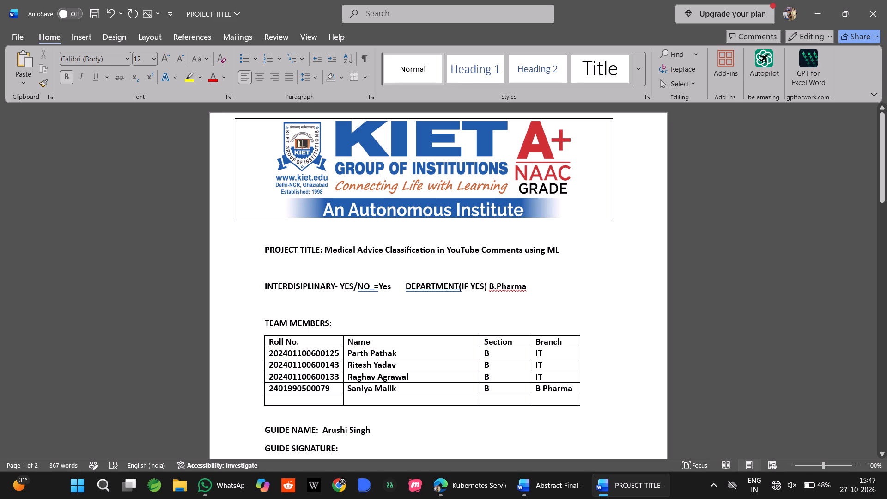
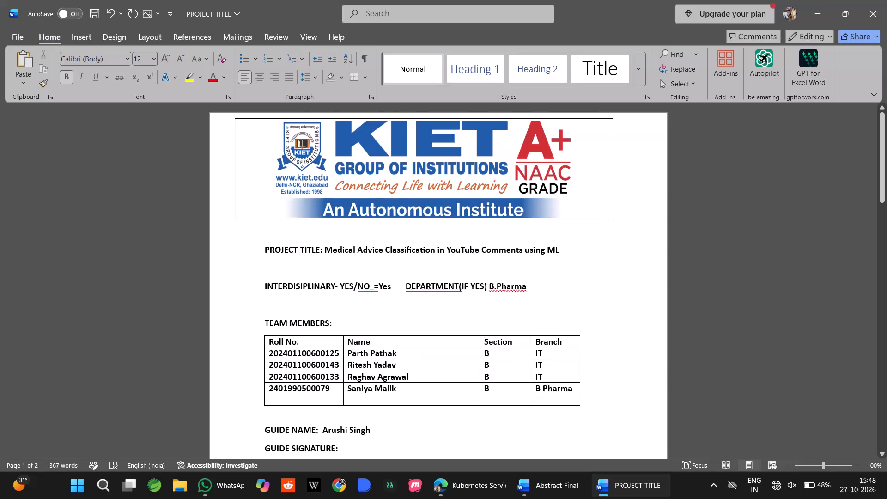
Review the whole project document, checking the title page, team and guide details, abstract text and keywords.
scroll(437, 316, "down", 4)
scroll(437, 316, "up", 1)
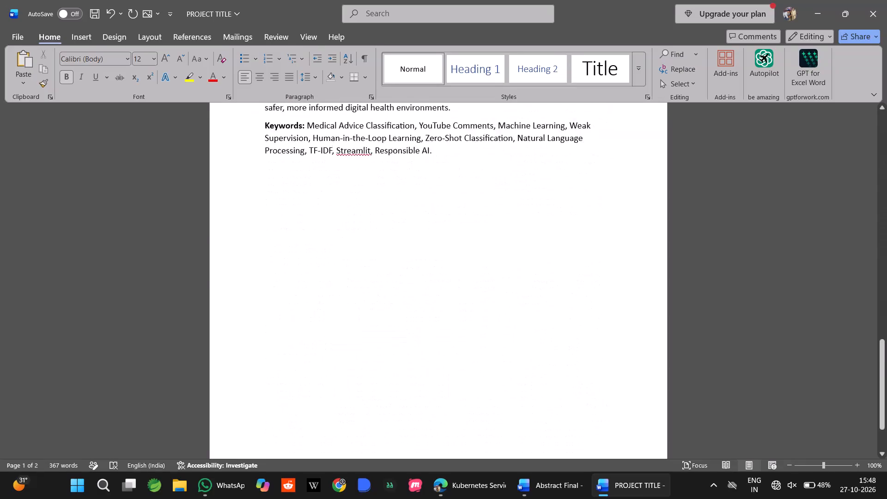
scroll(437, 316, "up", 11)
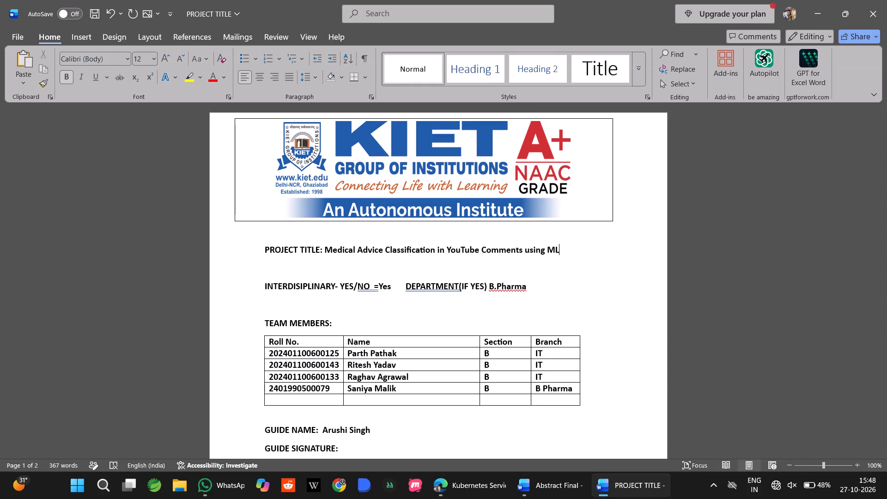
scroll(437, 316, "down", 4)
scroll(437, 316, "up", 1)
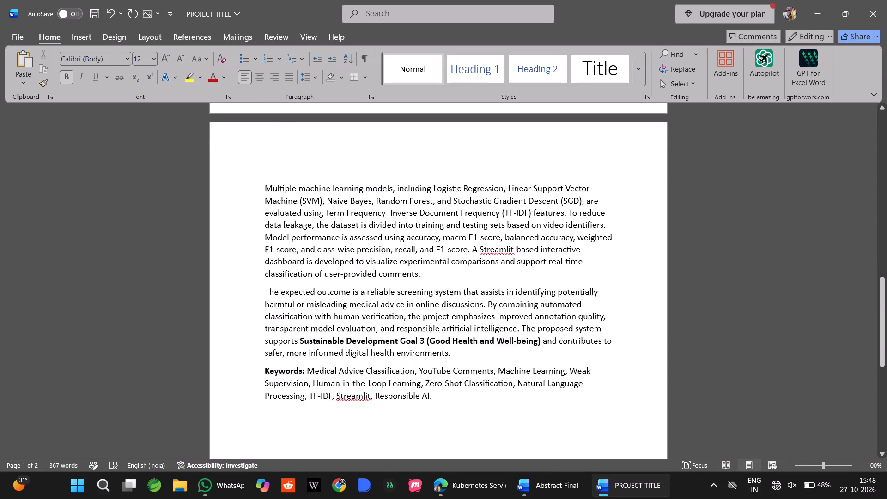
scroll(437, 316, "up", 2)
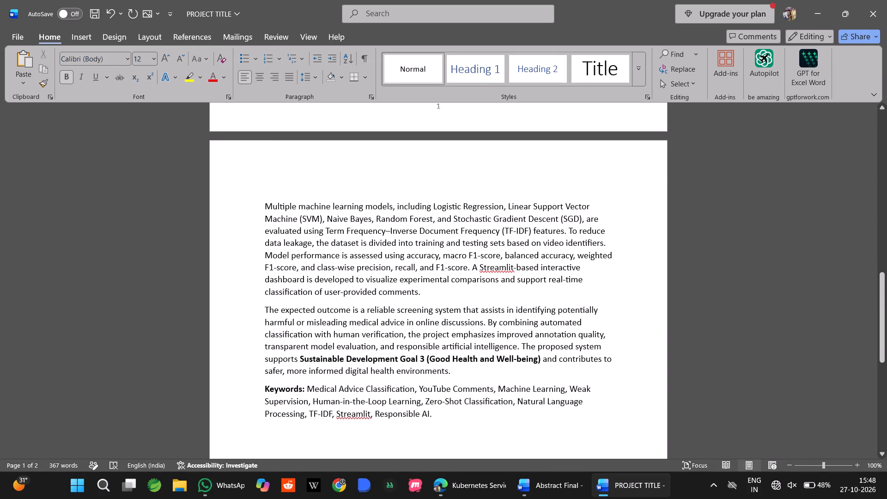
scroll(437, 316, "up", 2)
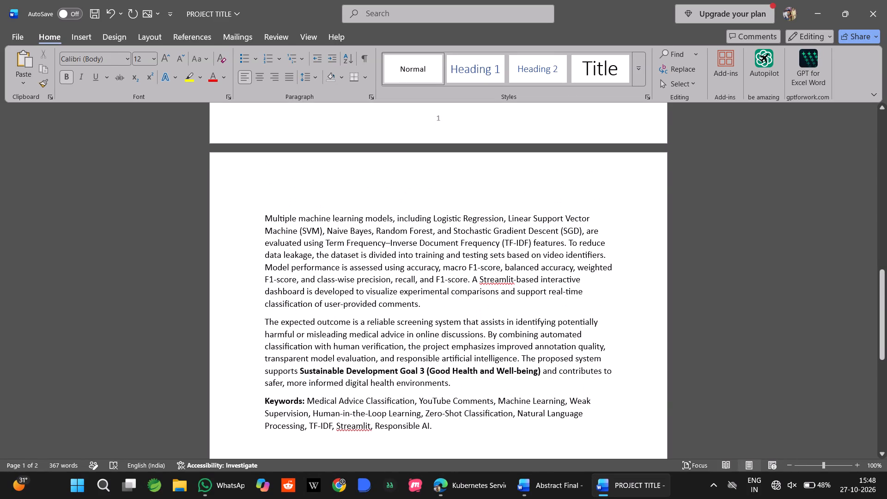
scroll(437, 316, "up", 5)
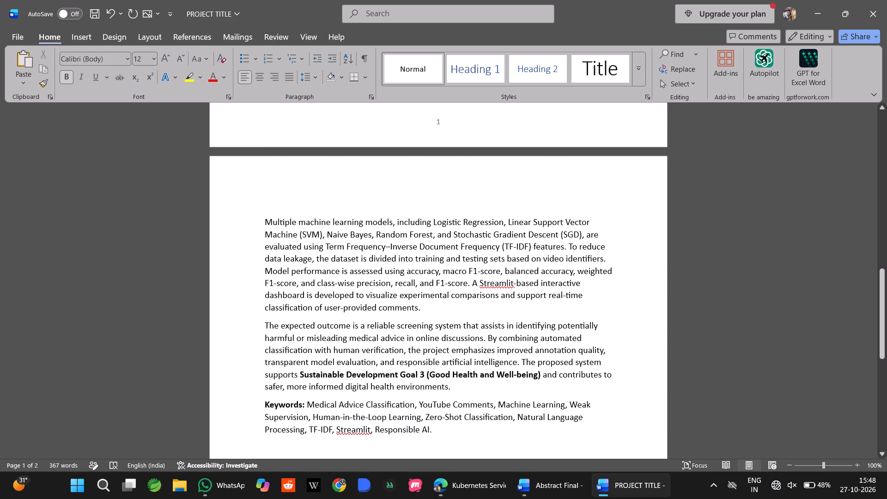
scroll(437, 316, "up", 2)
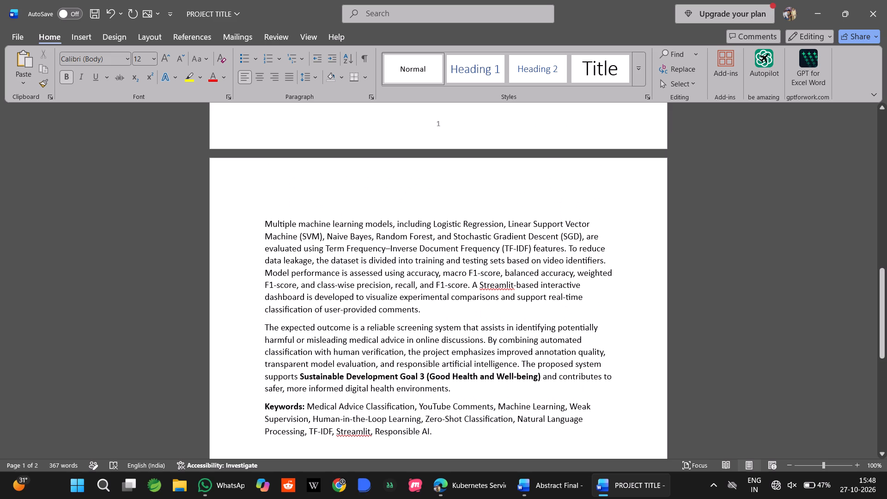
scroll(437, 316, "up", 1)
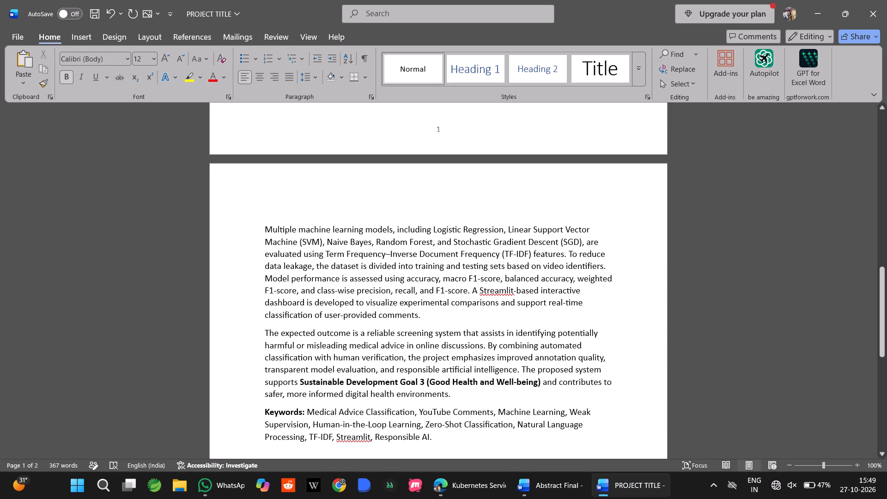
scroll(437, 316, "up", 3)
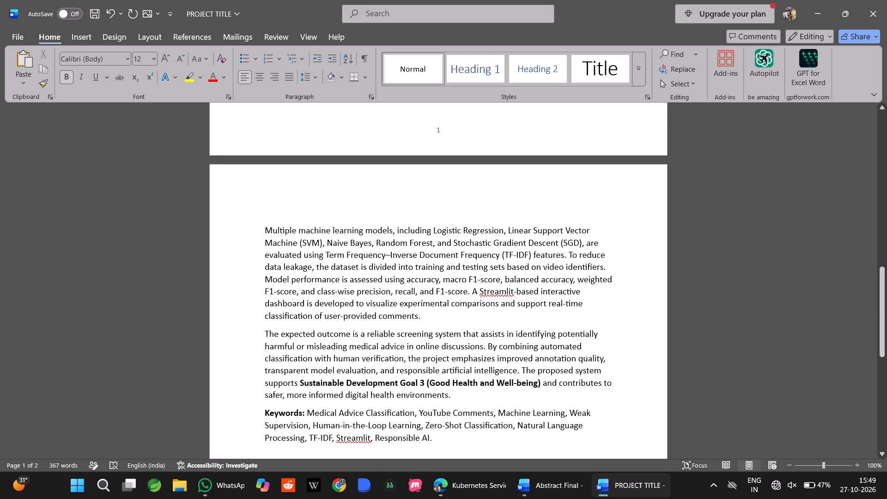
scroll(437, 316, "up", 2)
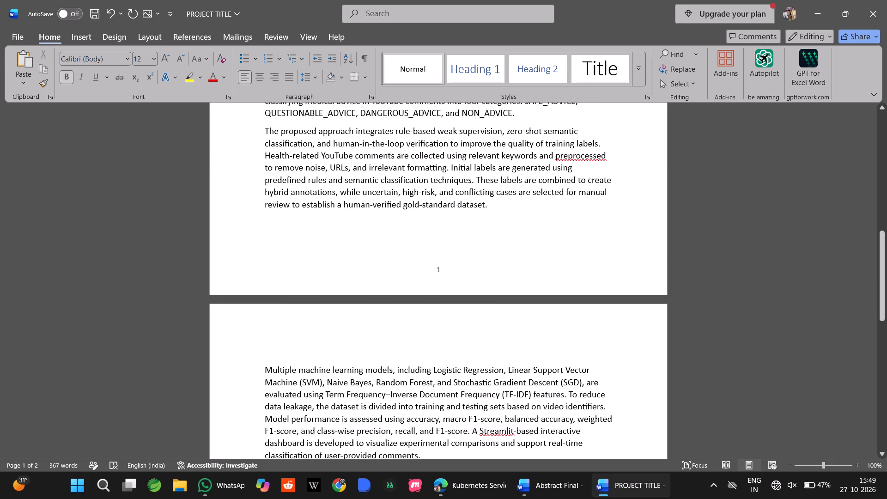
scroll(437, 316, "up", 1)
scroll(437, 316, "down", 2)
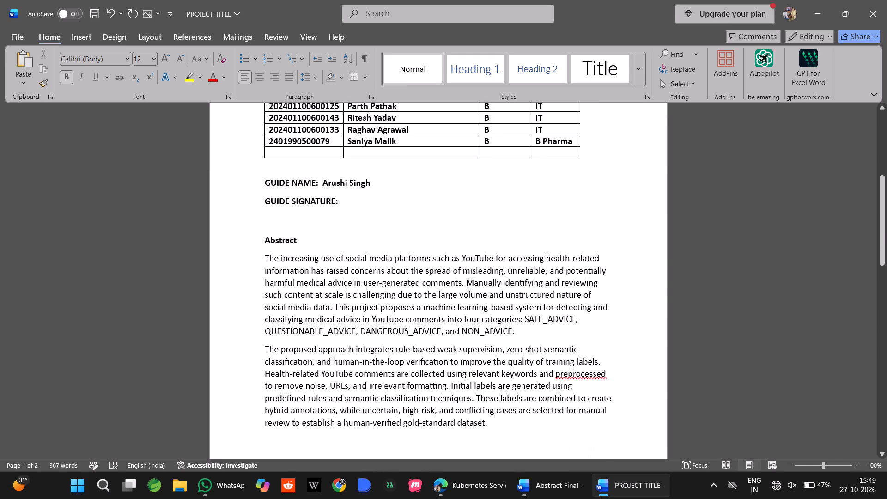
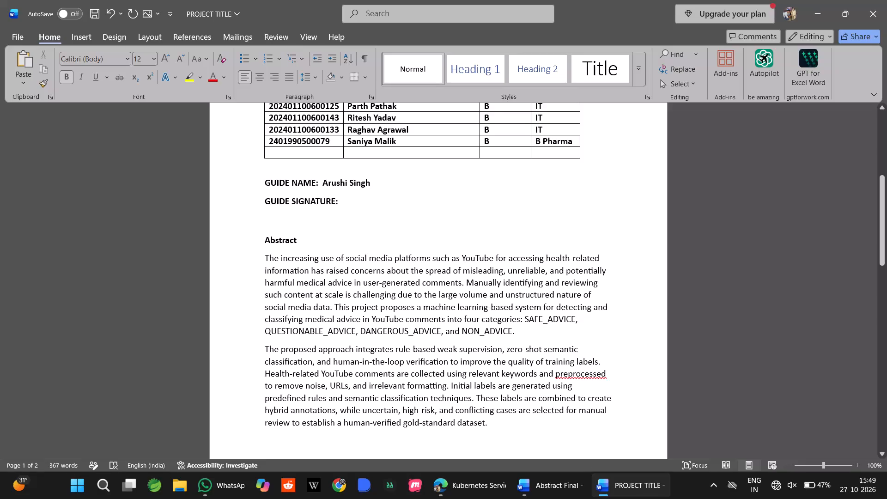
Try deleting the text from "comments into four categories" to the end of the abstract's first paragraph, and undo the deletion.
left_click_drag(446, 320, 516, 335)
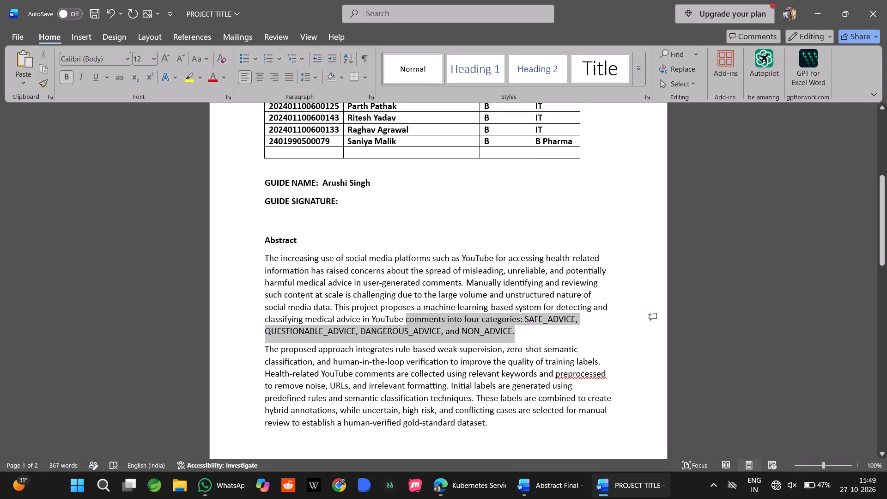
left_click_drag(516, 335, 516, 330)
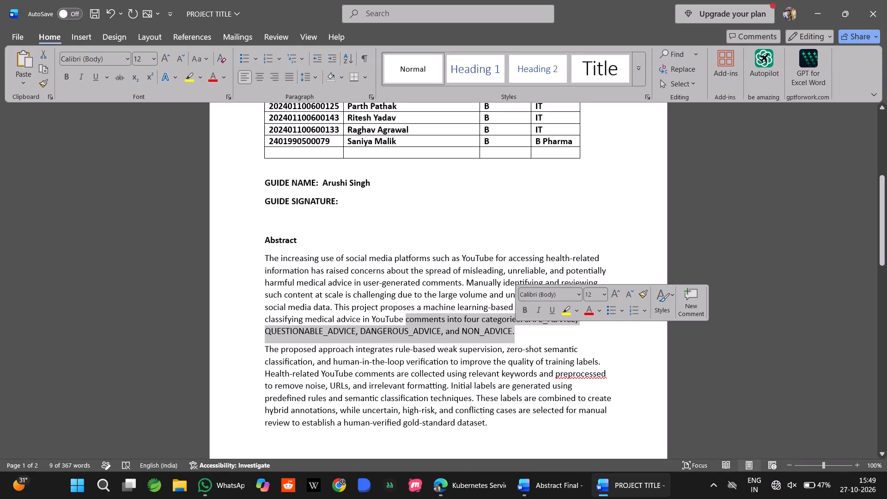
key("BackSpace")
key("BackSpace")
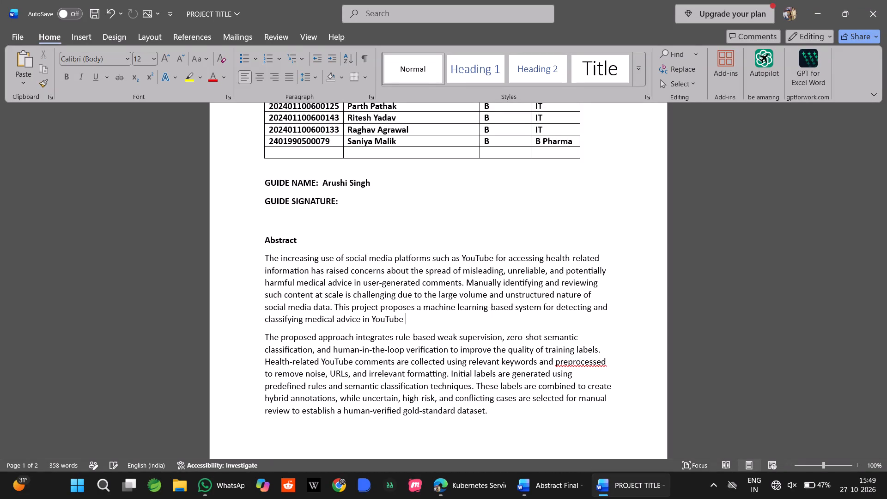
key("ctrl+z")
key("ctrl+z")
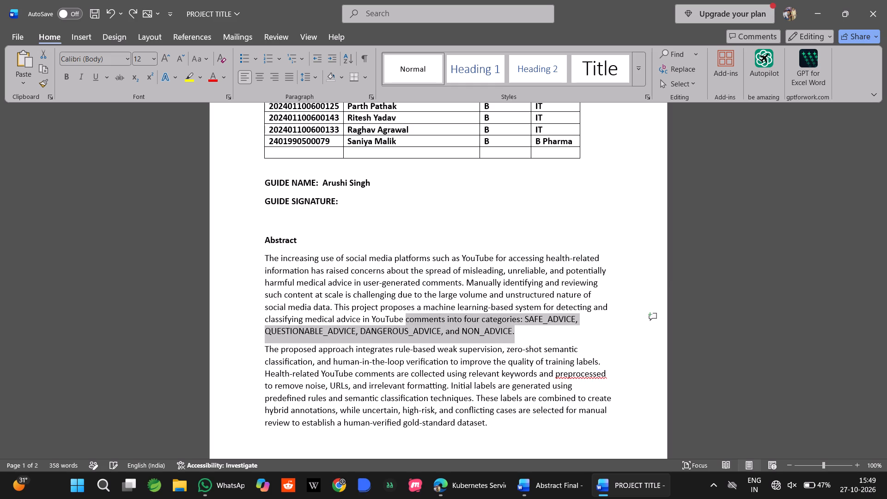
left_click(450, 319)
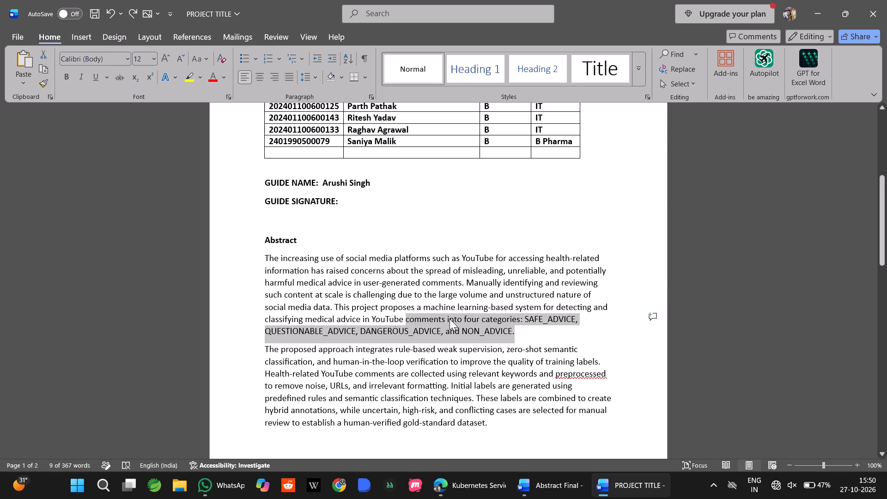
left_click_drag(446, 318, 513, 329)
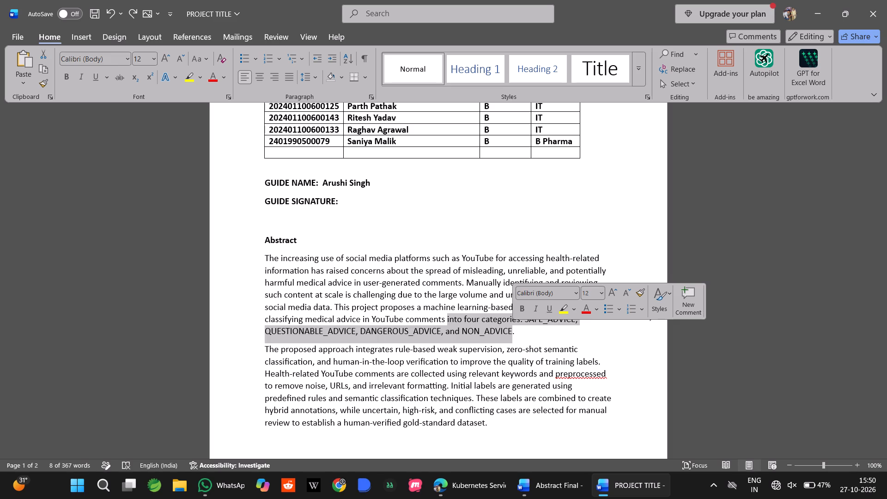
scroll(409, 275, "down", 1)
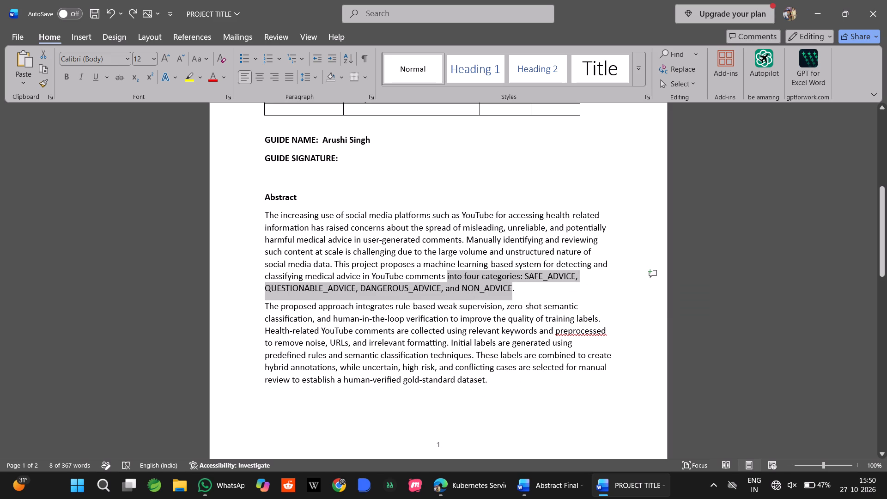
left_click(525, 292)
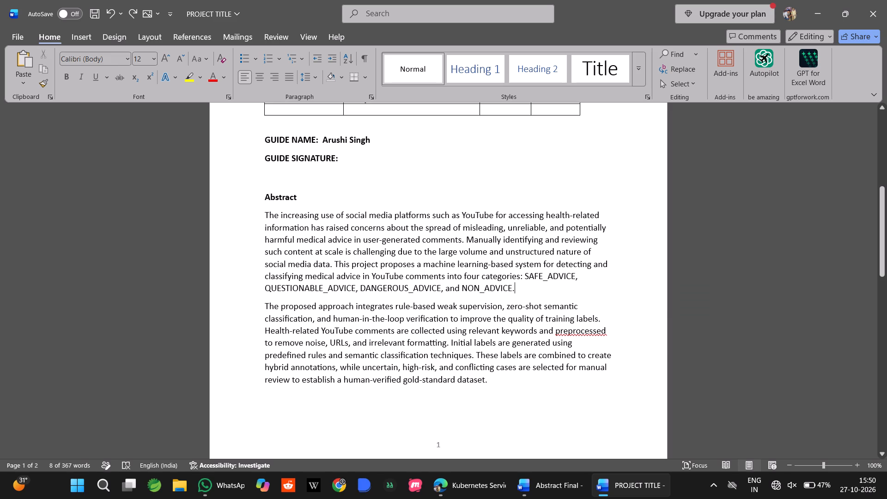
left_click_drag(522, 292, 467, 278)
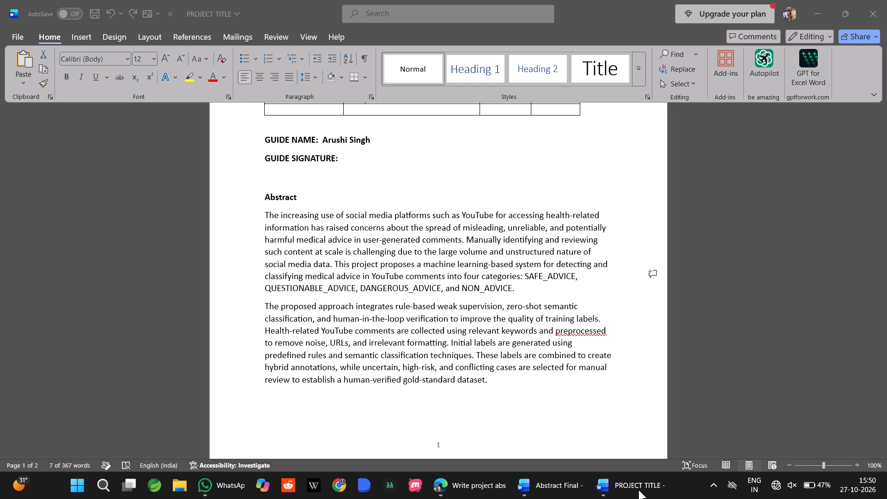
left_click(477, 271)
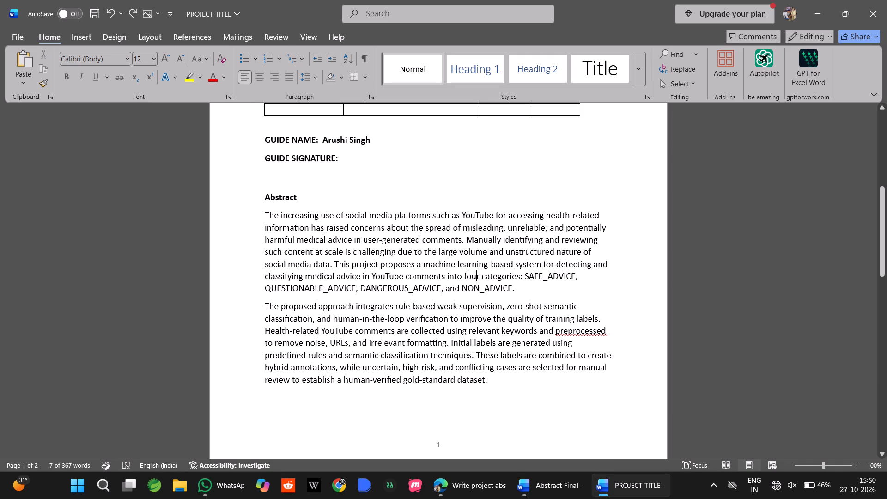
left_click(478, 276)
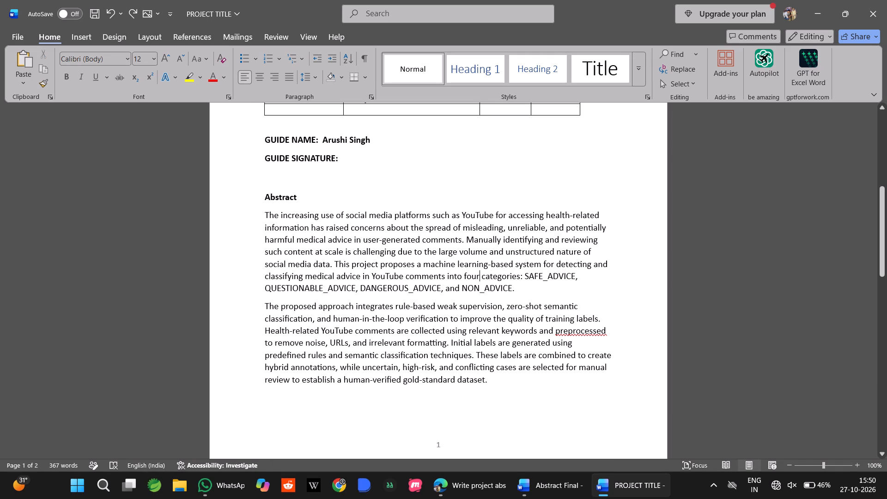
scroll(480, 318, "down", 1)
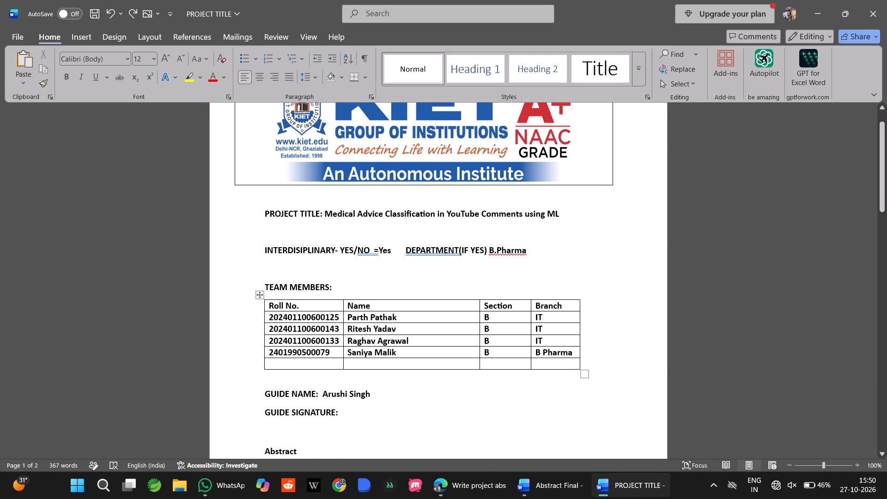
scroll(480, 318, "down", 2)
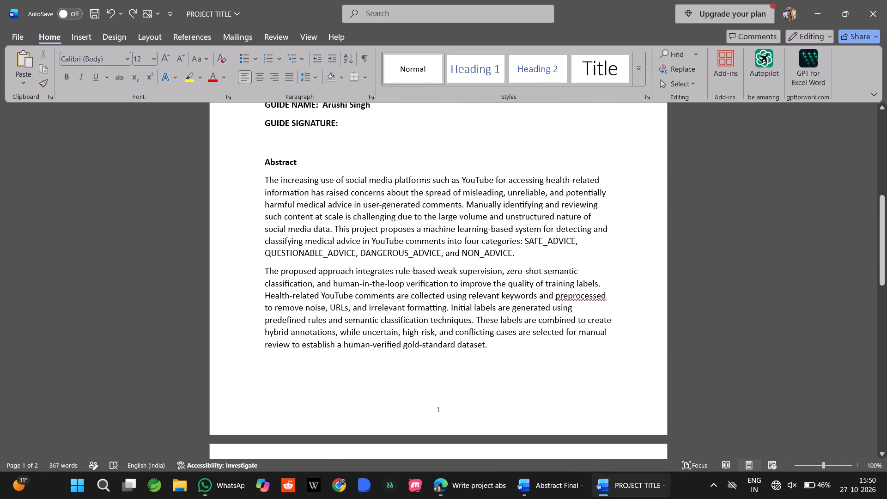
key("BackSpace")
key("BackSpace")
key("BackSpace")
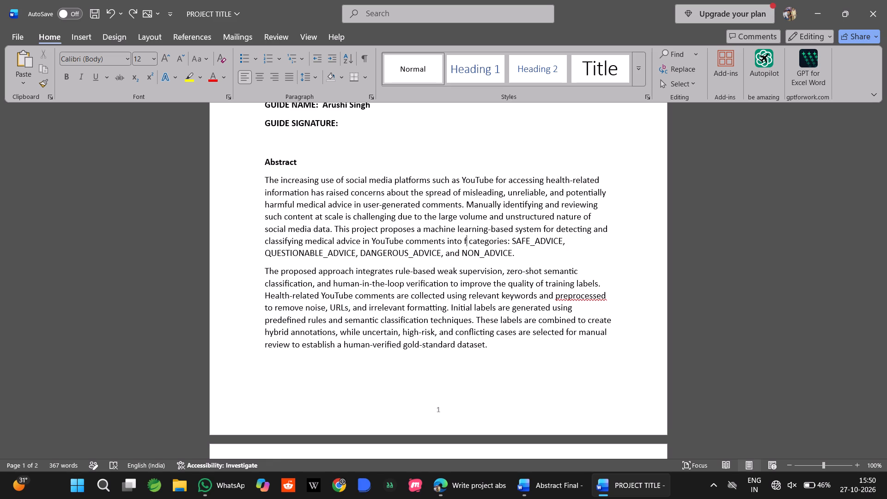
key("BackSpace")
type("two")
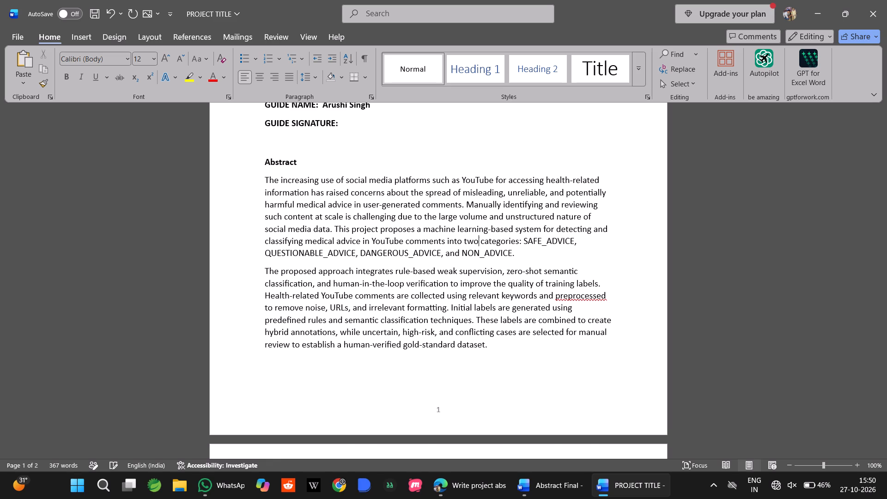
Append "Weak Supervision and Human in the Loop" to the end of the project title, after "using ML".
scroll(564, 386, "up", 7)
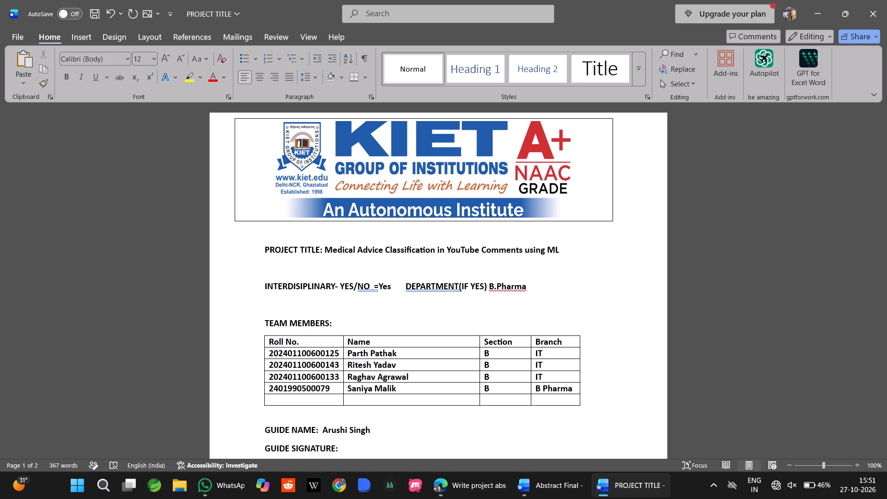
scroll(468, 300, "down", 1)
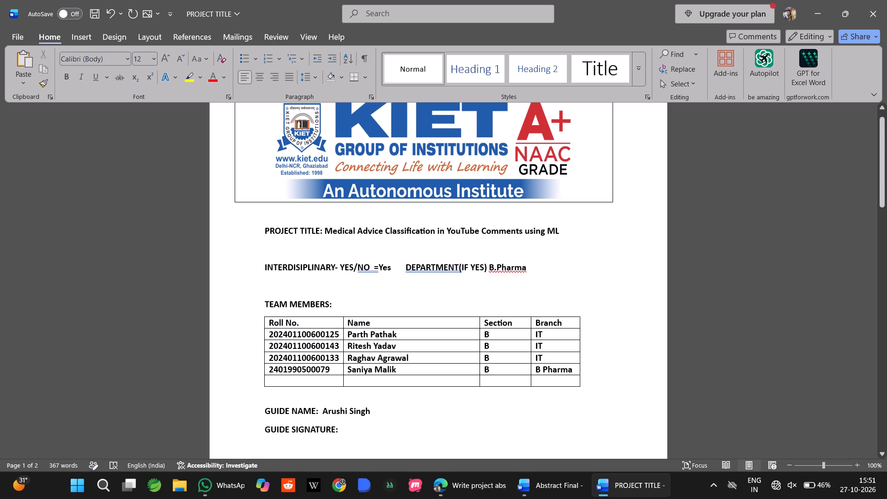
scroll(468, 300, "down", 1)
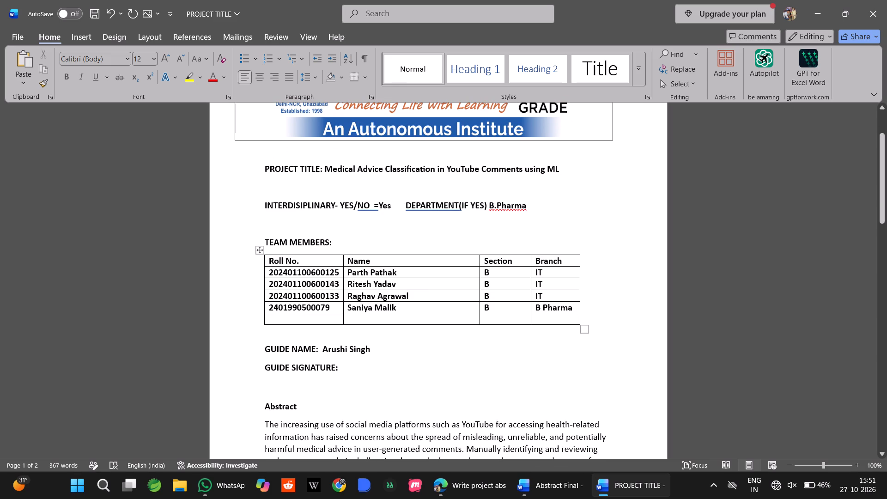
scroll(468, 300, "down", 1)
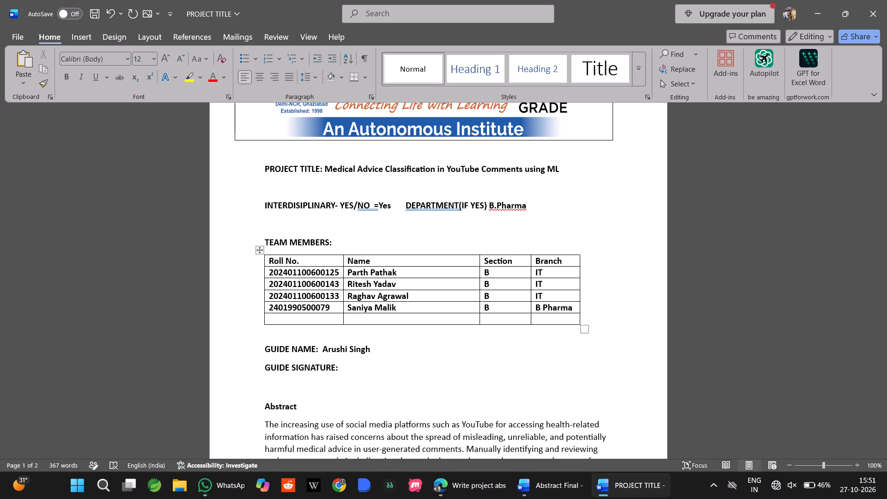
left_click(565, 168)
key("space")
type("Weak Supervision")
key("BackSpace")
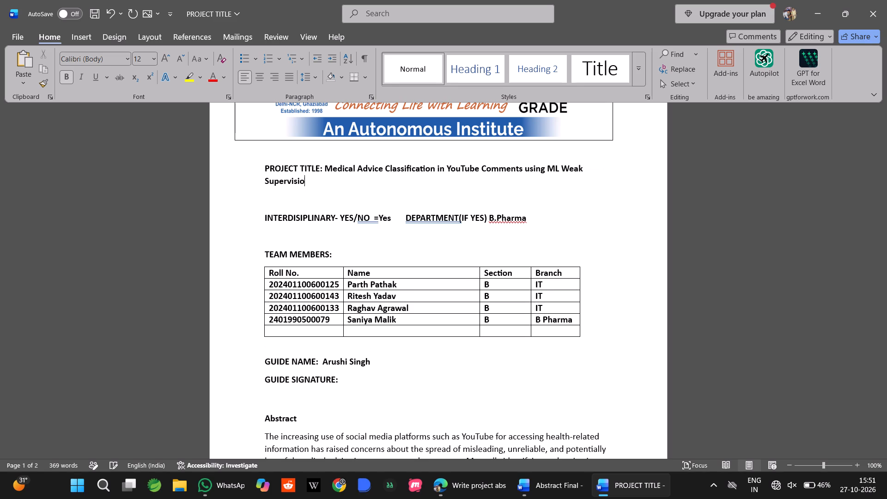
key("BackSpace")
type("on and")
key("space")
type("Human")
key("space")
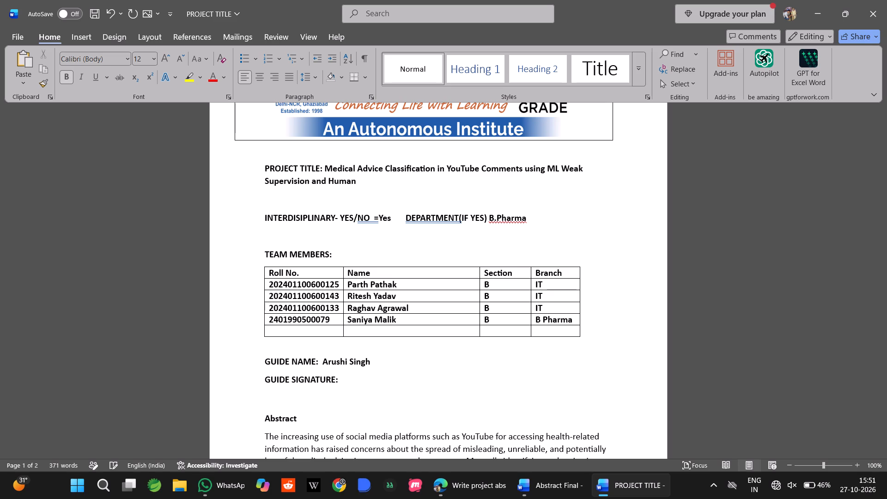
type("in the Loop")
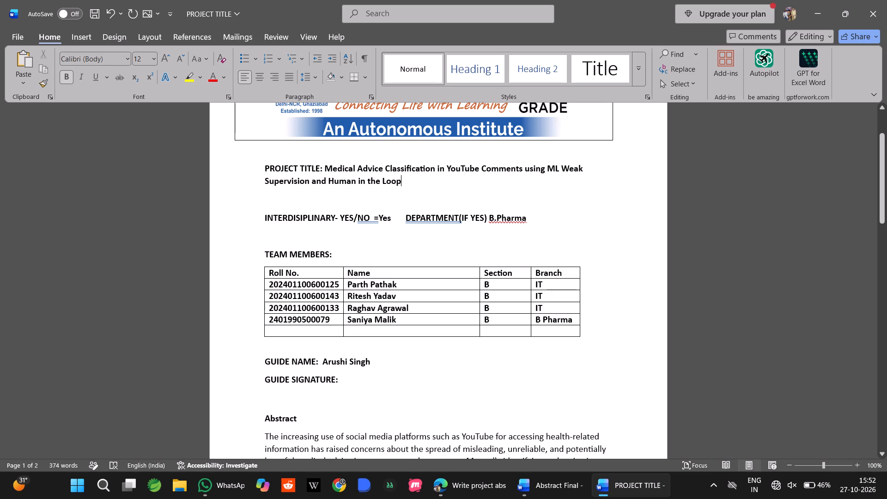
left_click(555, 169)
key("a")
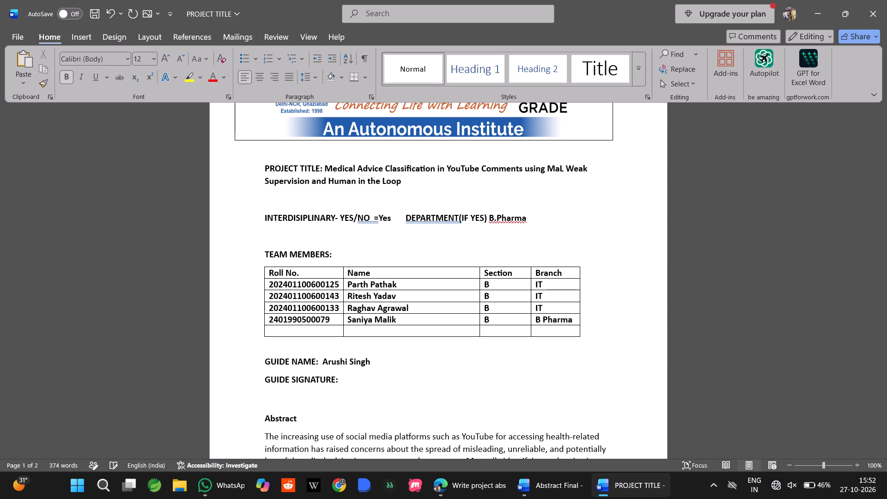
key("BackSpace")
Review the whole project document, from the title and team table through the abstract to the keywords.
scroll(493, 337, "down", 5)
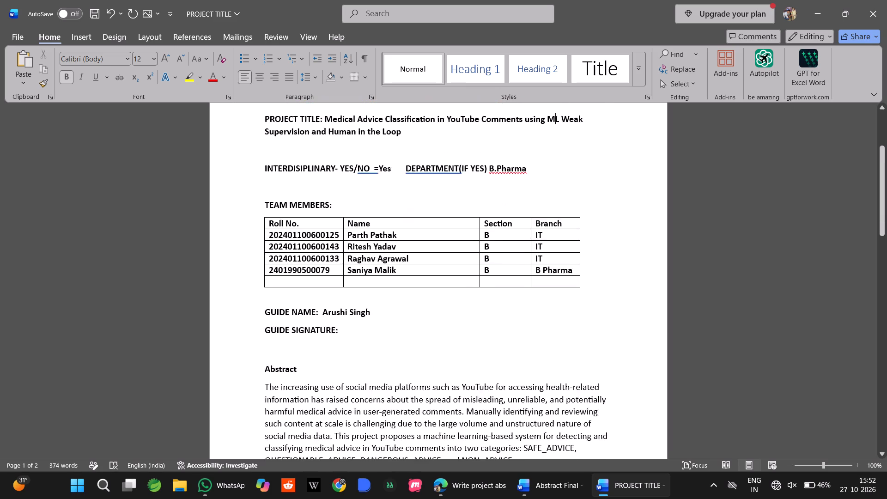
scroll(493, 337, "down", 4)
scroll(493, 337, "up", 9)
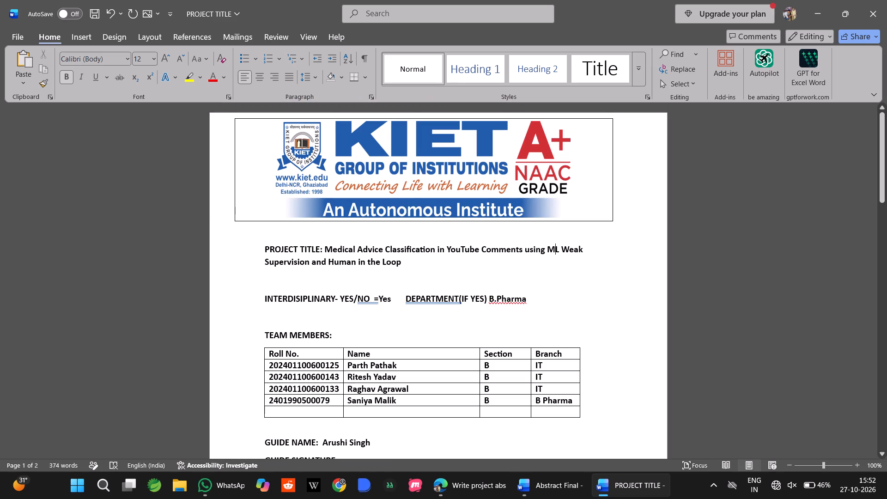
scroll(408, 270, "down", 2)
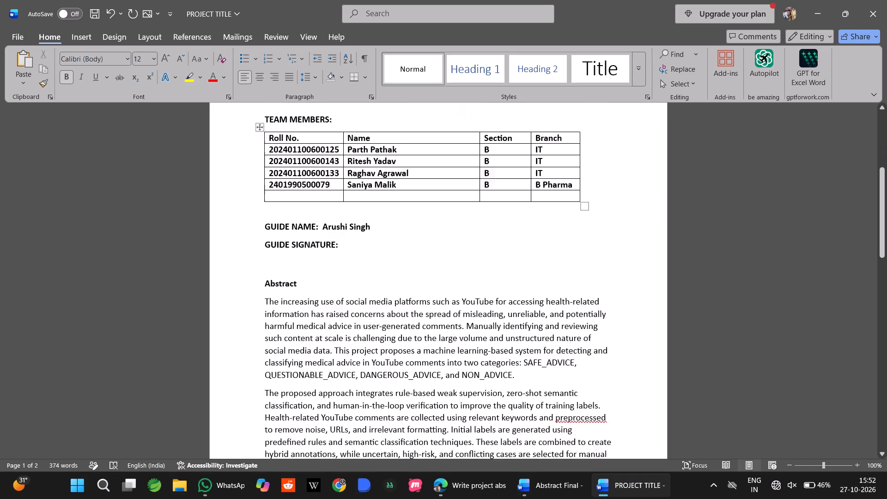
scroll(408, 270, "down", 1)
scroll(408, 270, "up", 2)
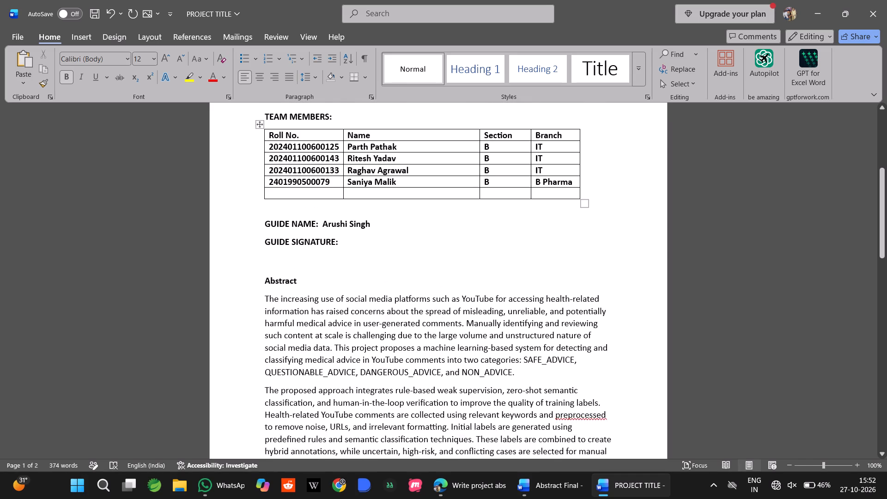
scroll(408, 270, "up", 1)
scroll(408, 270, "down", 2)
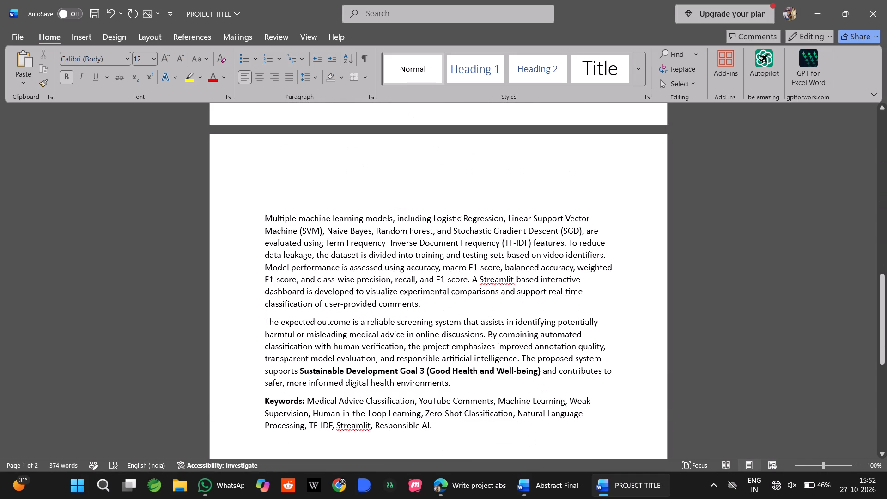
scroll(408, 270, "down", 1)
scroll(443, 274, "up", 1)
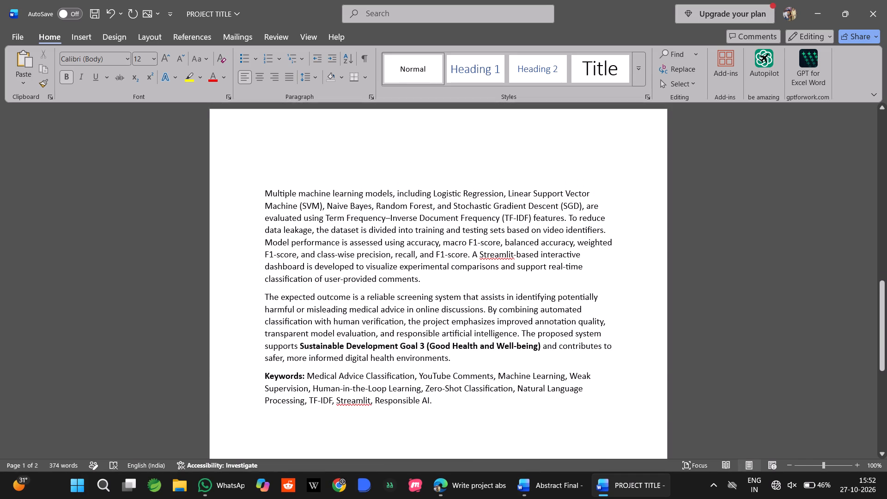
scroll(443, 274, "up", 3)
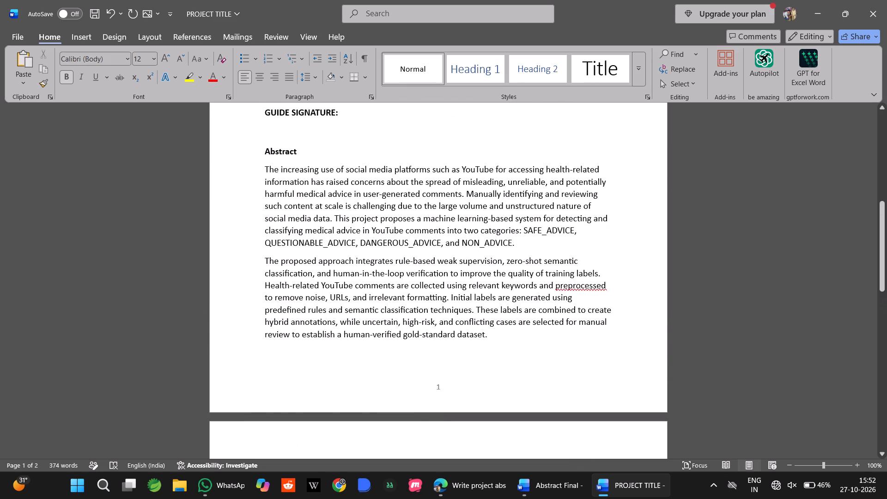
scroll(443, 274, "up", 1)
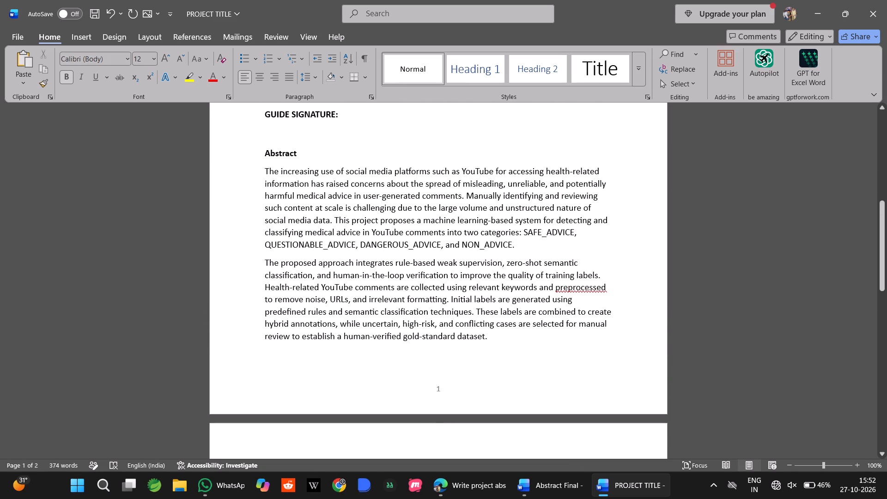
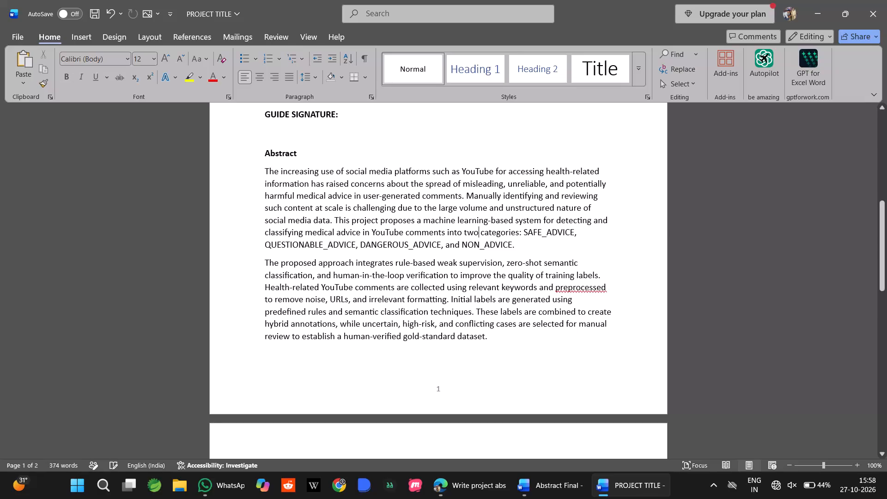
Replace "two" with "three" before "categories" in the abstract's first paragraph.
key("BackSpace")
key("BackSpace")
type("hree")
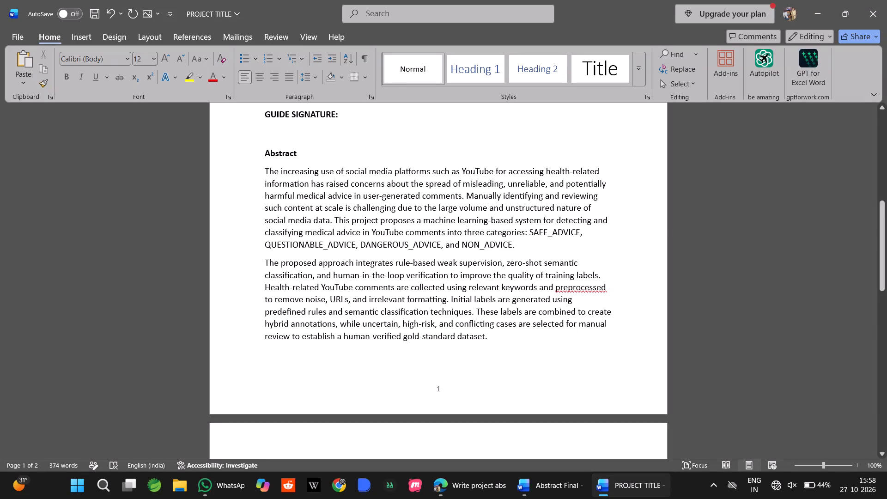
Delete "QUESTIONABLE_ADVICE," from the category list at the end of the abstract's first paragraph.
left_click_drag(359, 247, 278, 245)
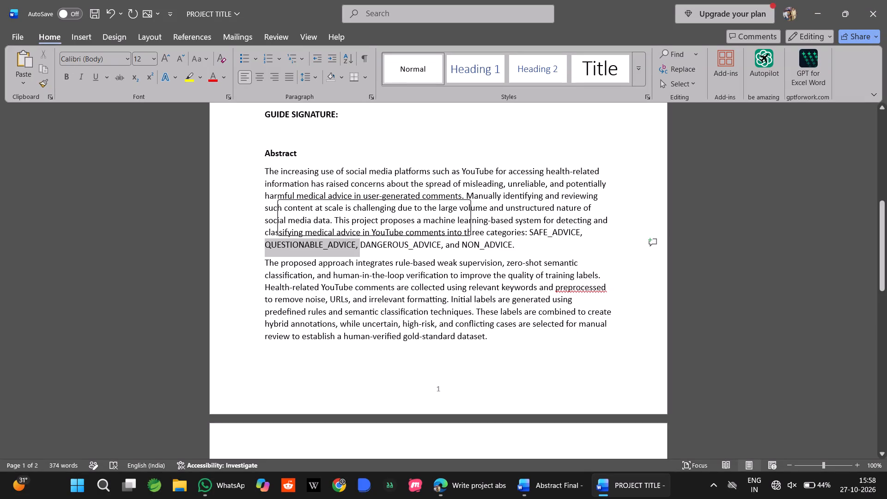
key("BackSpace")
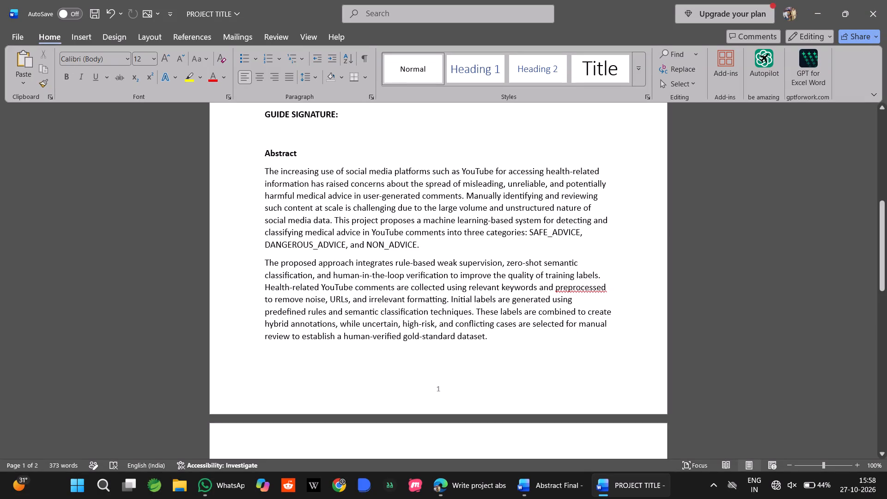
Rename the DANGEROUS_ADVICE category as UNSAFE_ADVICE in the abstract's first paragraph.
left_click(314, 245)
key("BackSpace")
key("BackSpace")
key("BackSpace")
key("BackSpace")
key("BackSpace")
key("BackSpace")
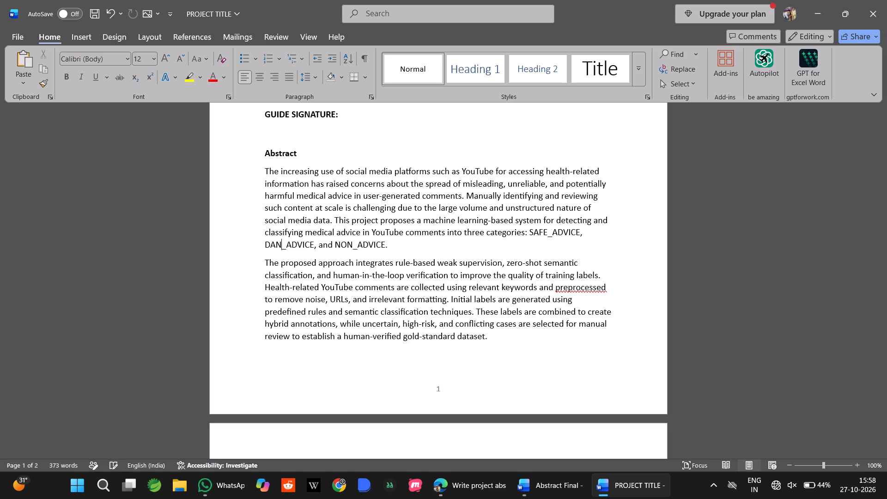
key("BackSpace")
key("BackSpace")
key("BackSpace")
type("Un")
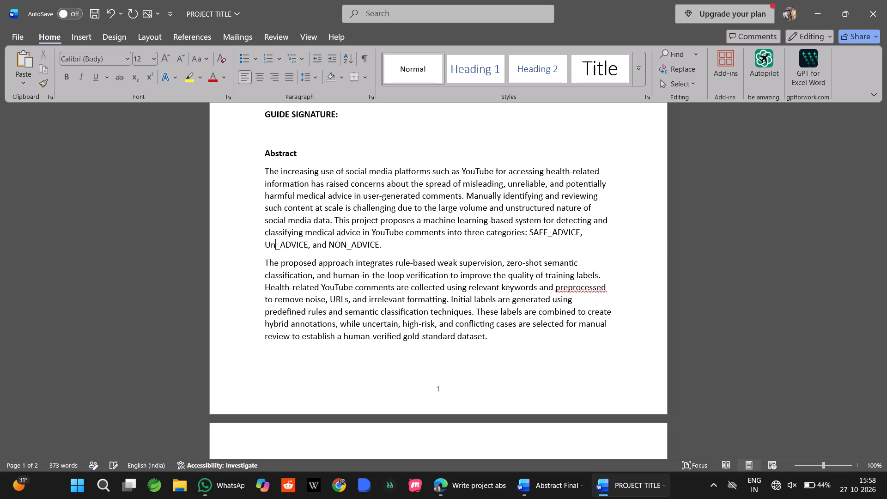
key("BackSpace")
type("NSAFE")
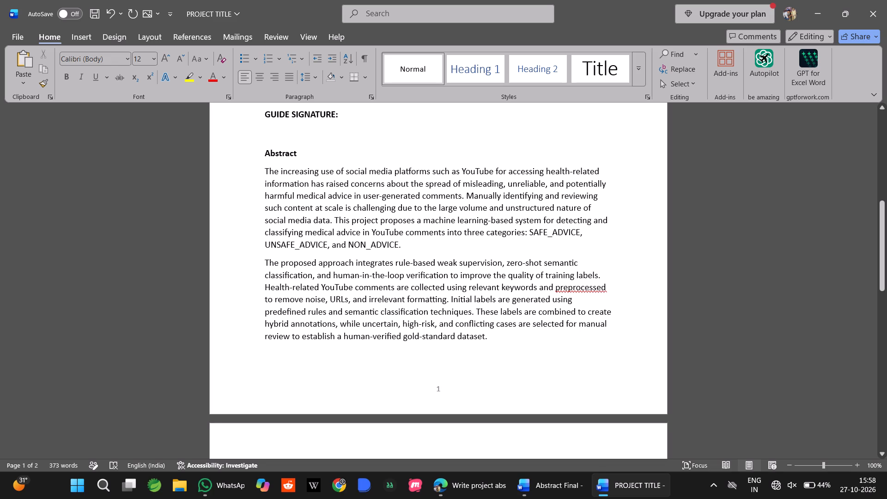
Review the document from the project title and team table through the abstract and its second page.
scroll(583, 234, "up", 6)
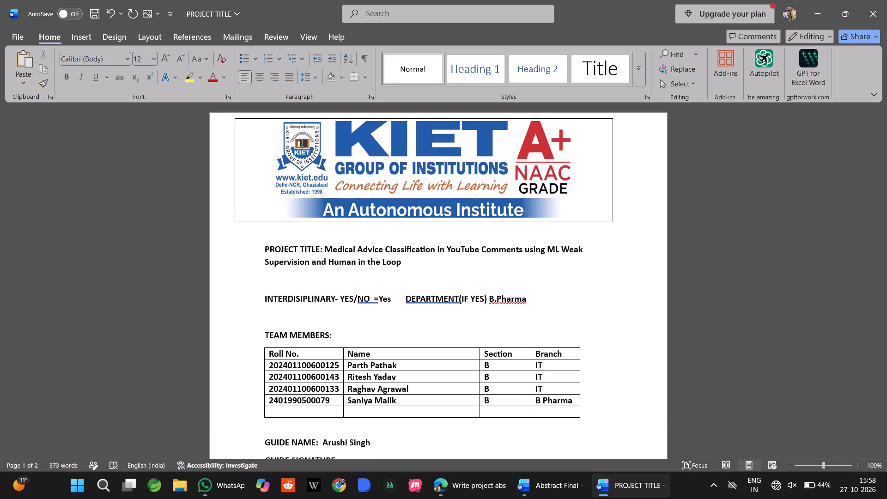
scroll(583, 234, "down", 1)
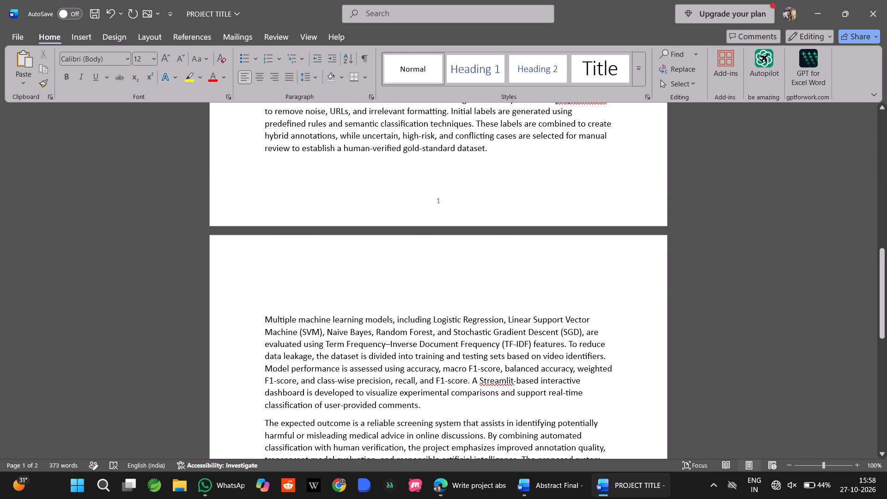
scroll(583, 234, "down", 1)
scroll(583, 234, "up", 1)
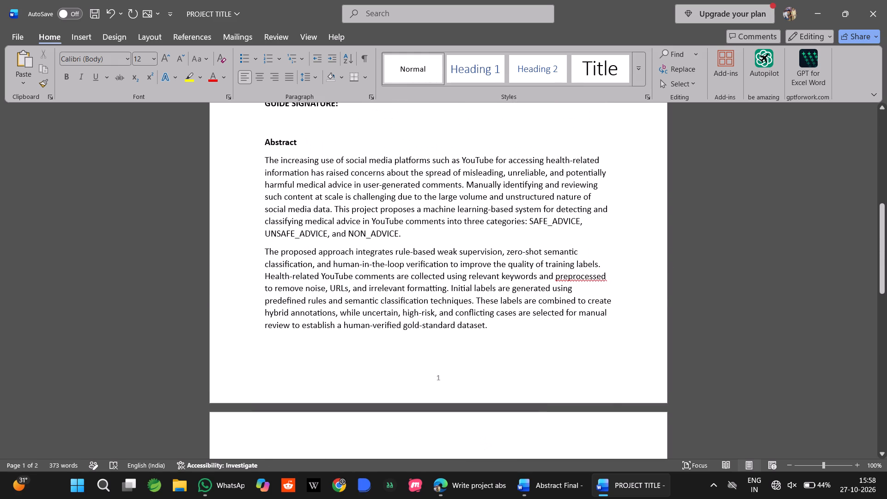
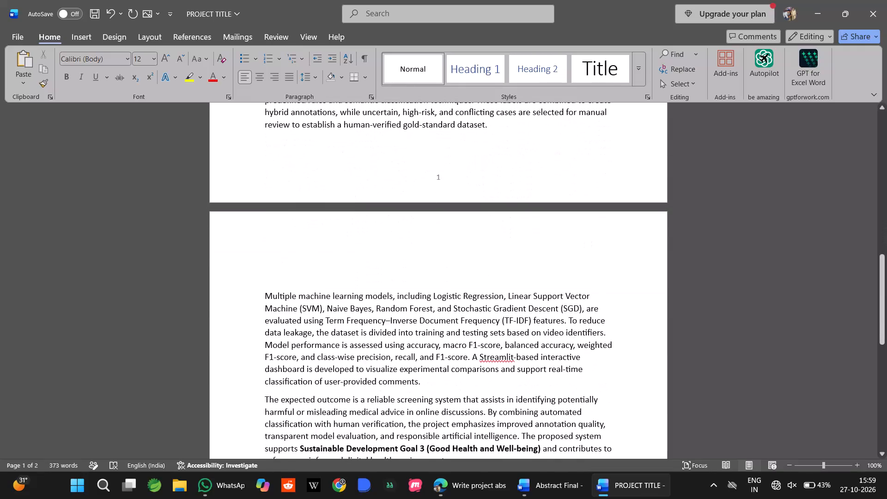
Read the abstract's second page, covering the model evaluation and expected outcome paragraphs and the keywords.
scroll(583, 234, "down", 3)
scroll(583, 234, "up", 1)
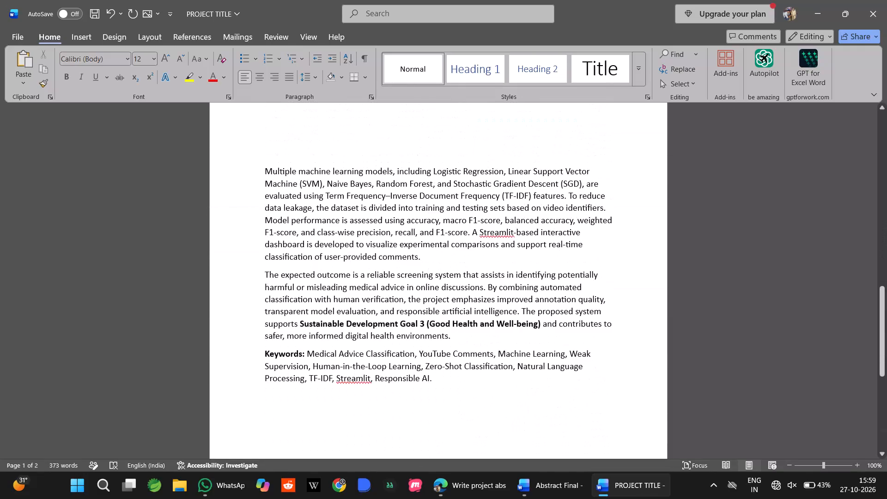
scroll(583, 234, "up", 1)
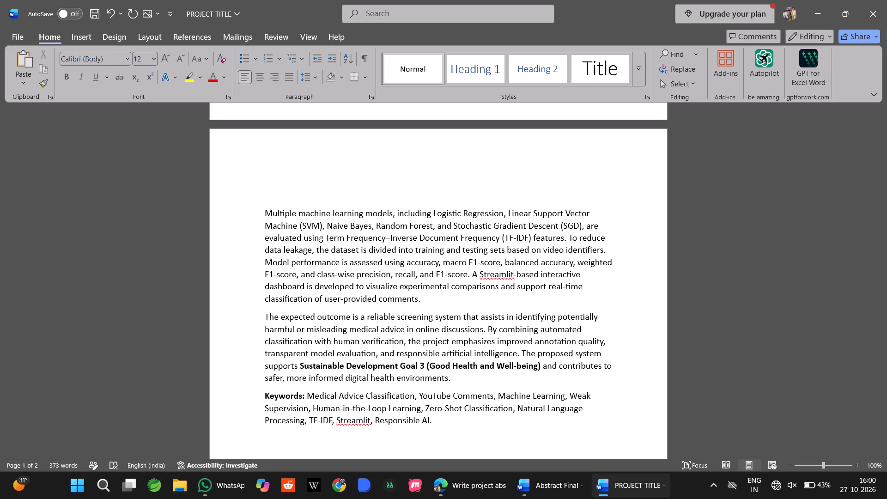
scroll(551, 109, "down", 1)
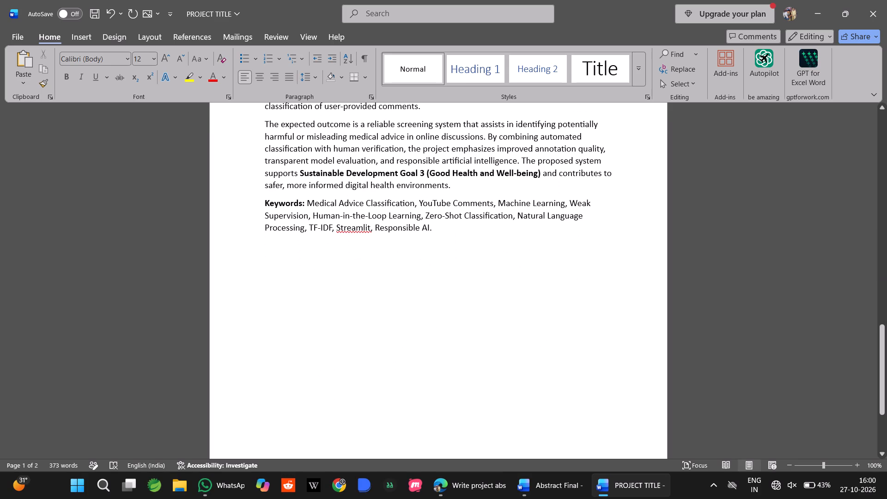
scroll(551, 109, "down", 1)
scroll(551, 109, "up", 1)
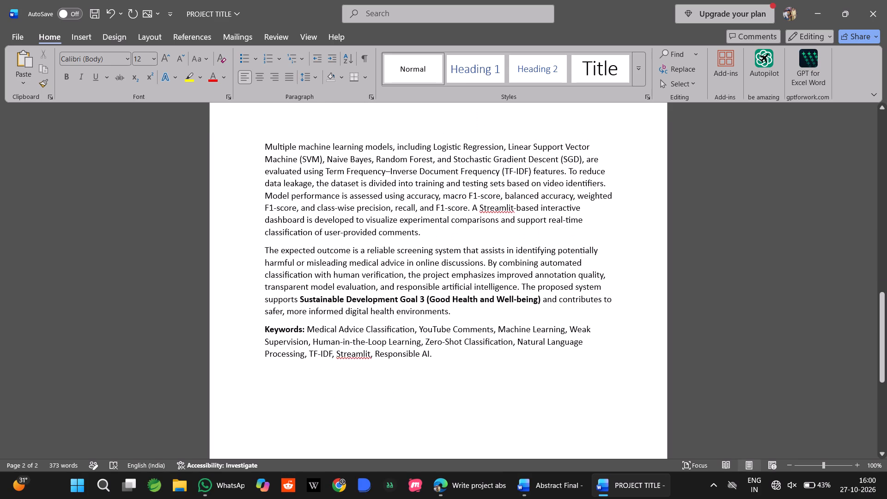
scroll(551, 109, "up", 1)
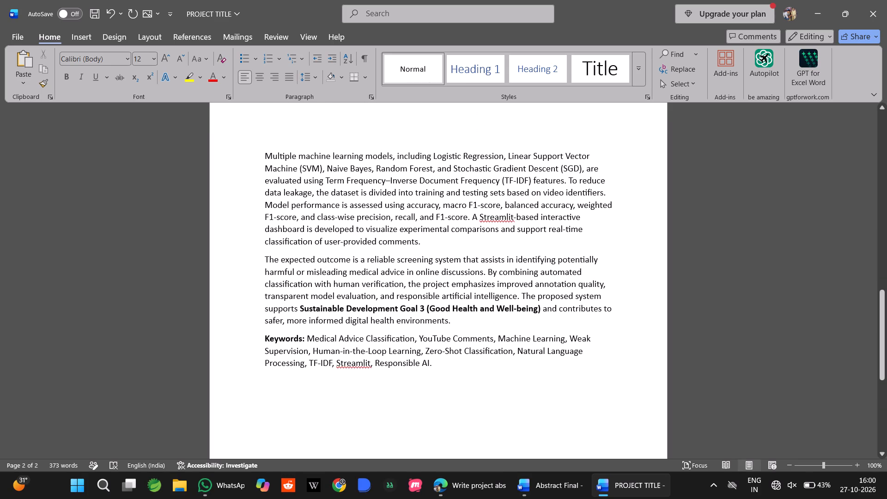
scroll(551, 109, "up", 1)
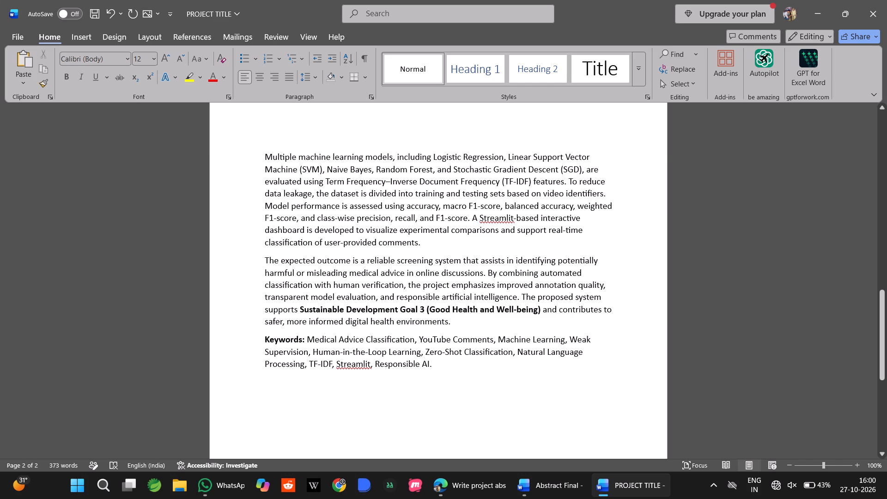
Recheck the abstract from the team table and first-page paragraphs through to the keywords at its end.
scroll(551, 109, "up", 2)
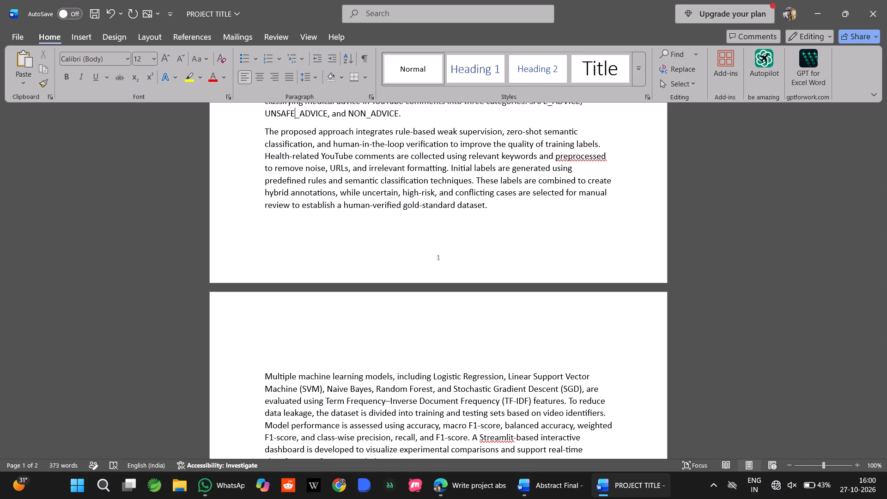
scroll(551, 109, "up", 1)
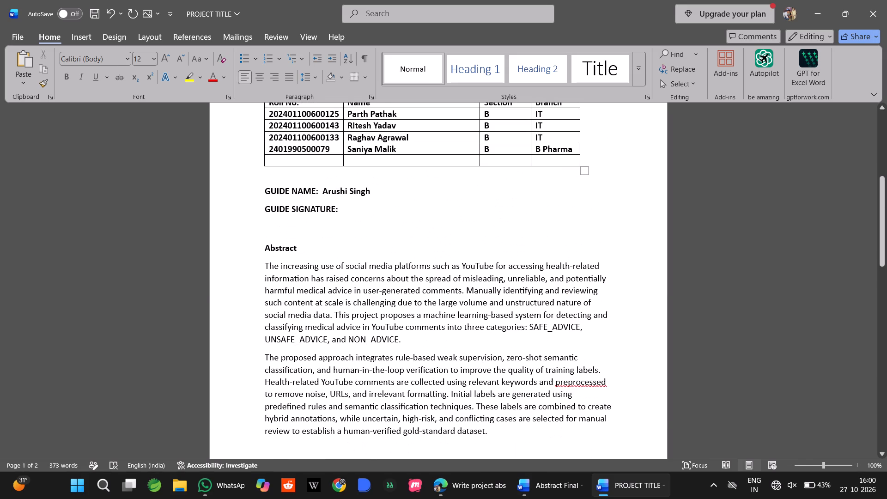
scroll(551, 109, "up", 1)
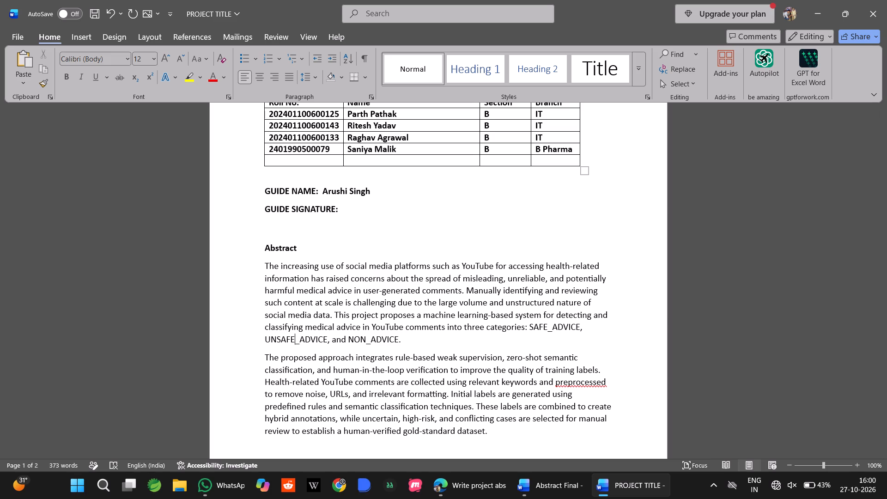
left_click(551, 109)
scroll(551, 109, "down", 1)
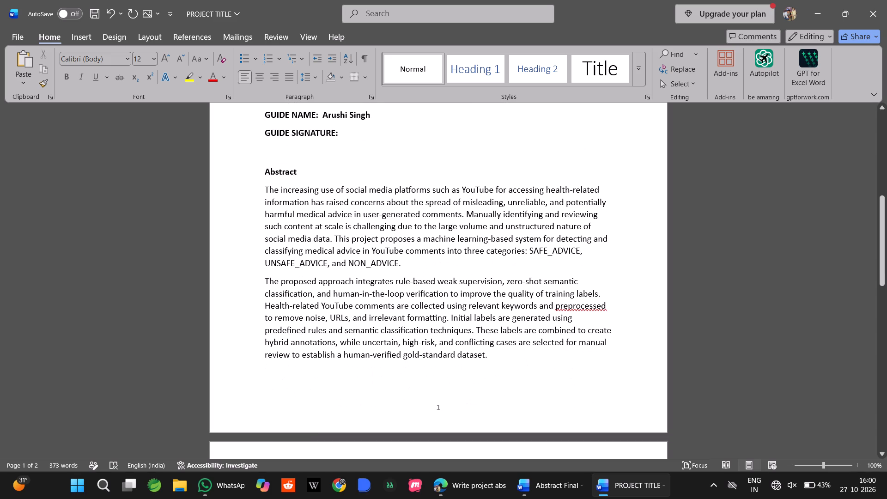
scroll(551, 109, "down", 1)
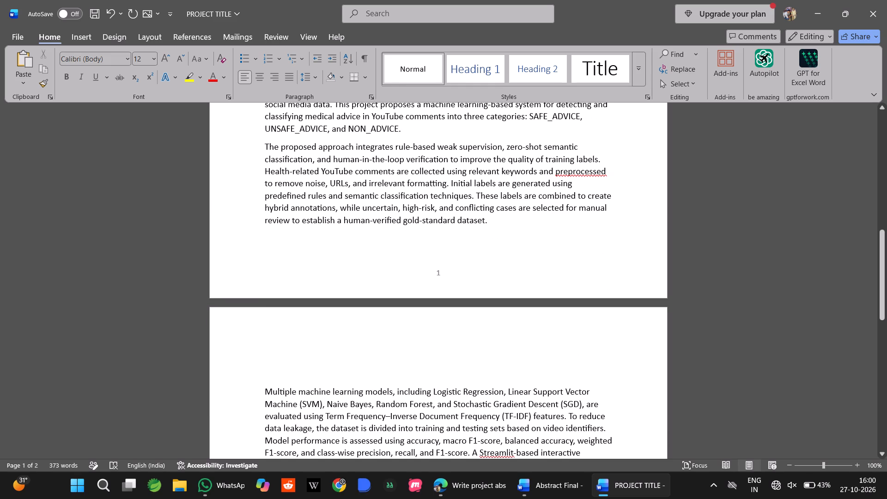
scroll(551, 109, "up", 1)
scroll(551, 109, "down", 1)
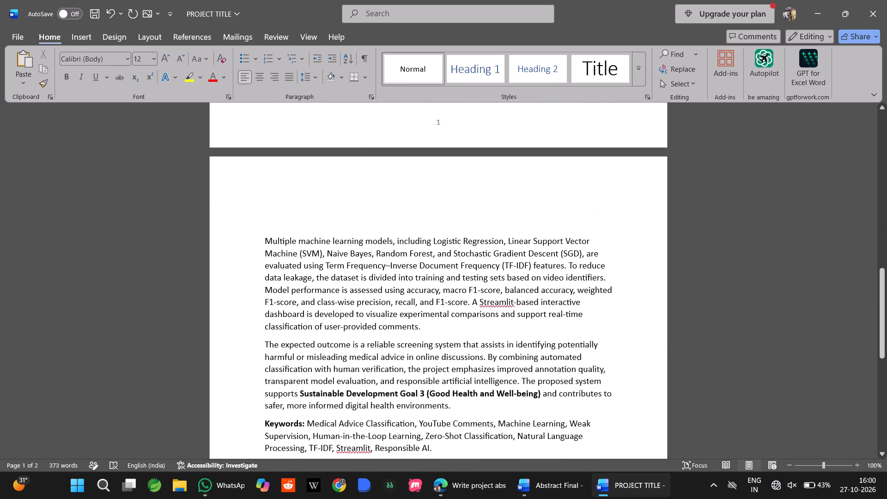
scroll(551, 109, "down", 2)
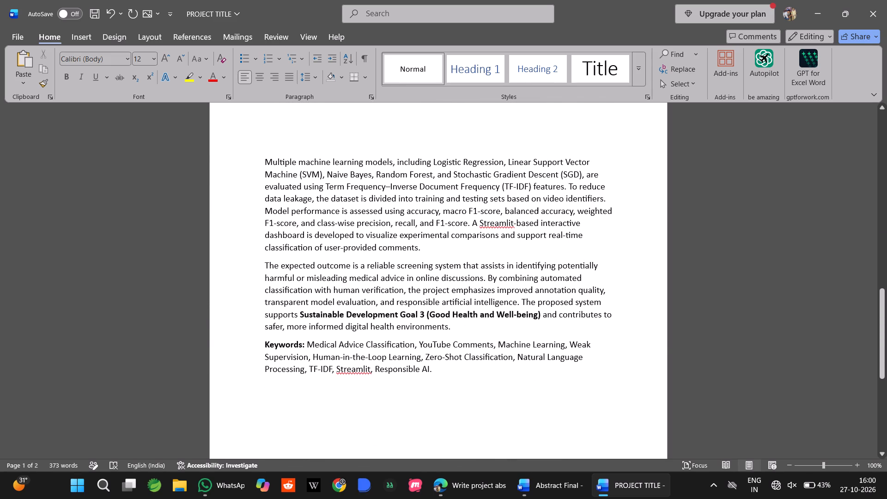
scroll(551, 109, "down", 3)
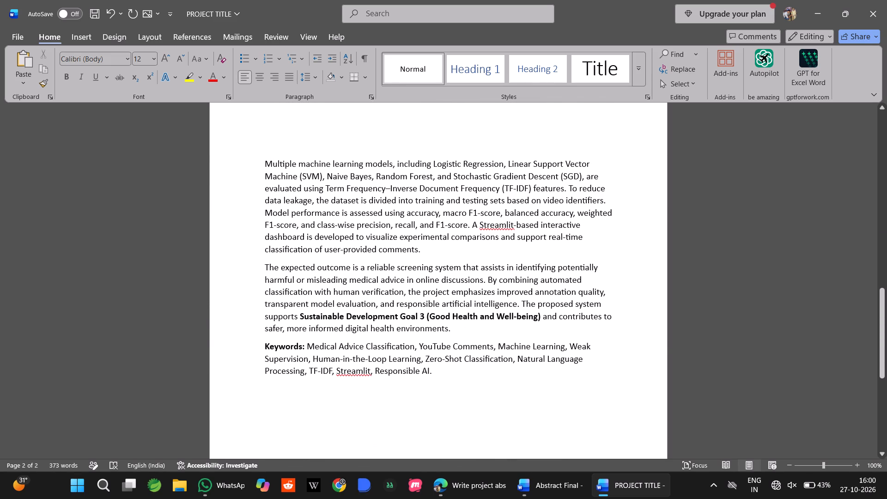
scroll(551, 109, "down", 1)
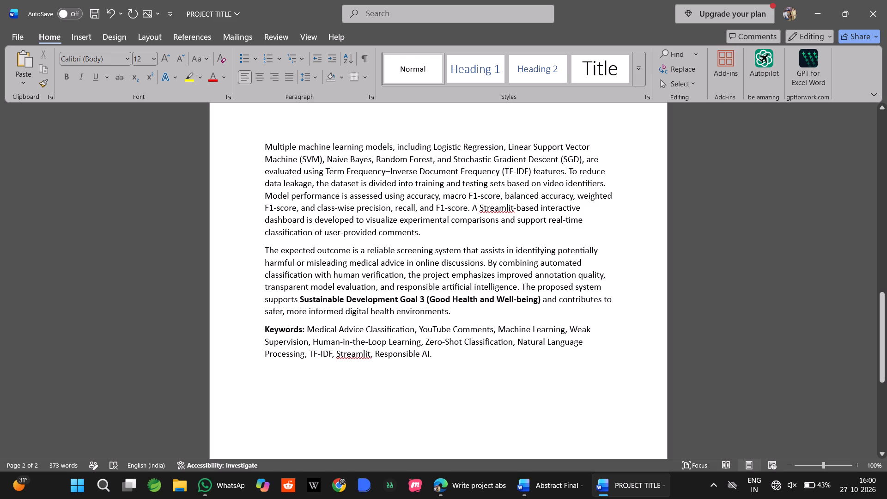
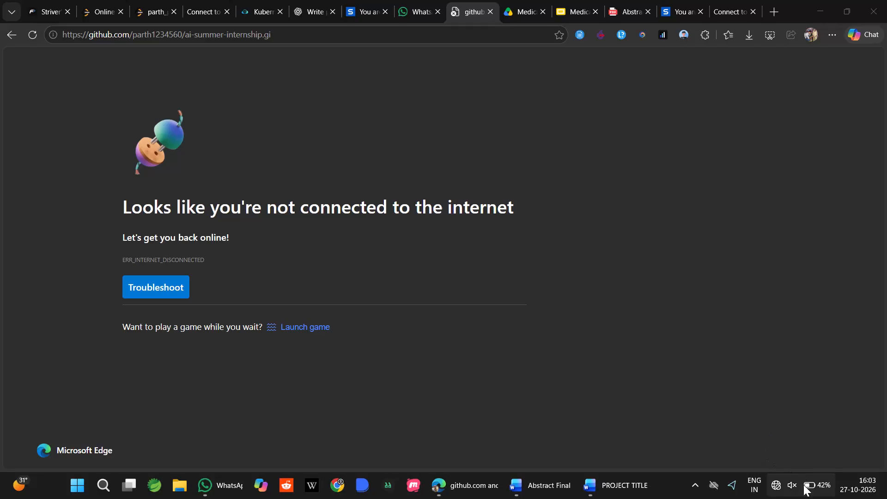
Connect the computer to the realme 15T g2zd Wi-Fi network.
left_click(802, 487)
left_click(723, 274)
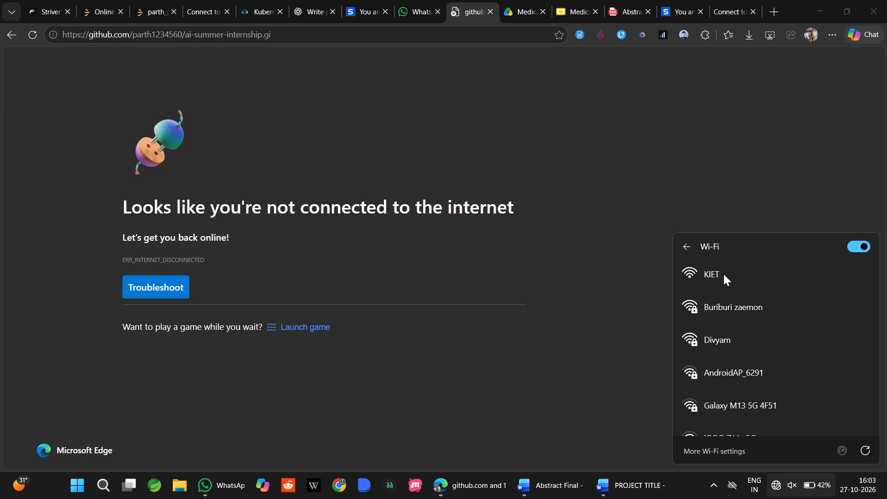
scroll(802, 408, "down", 2)
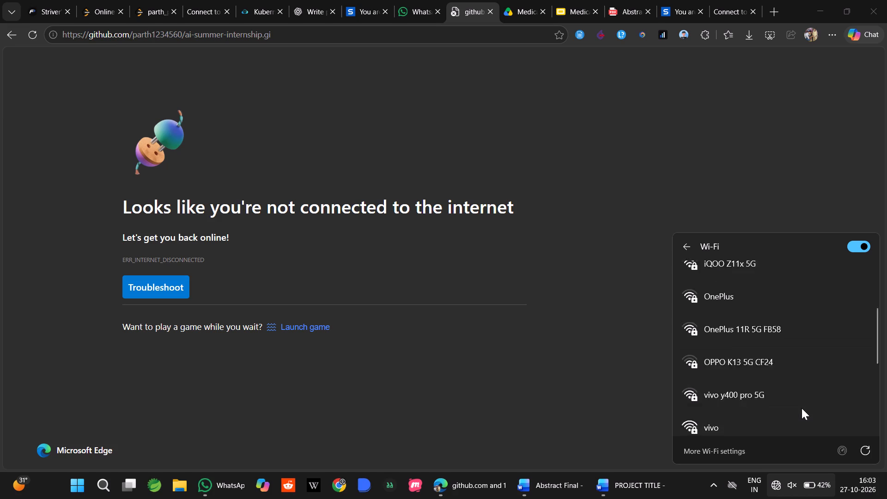
scroll(802, 408, "down", 1)
left_click(871, 452)
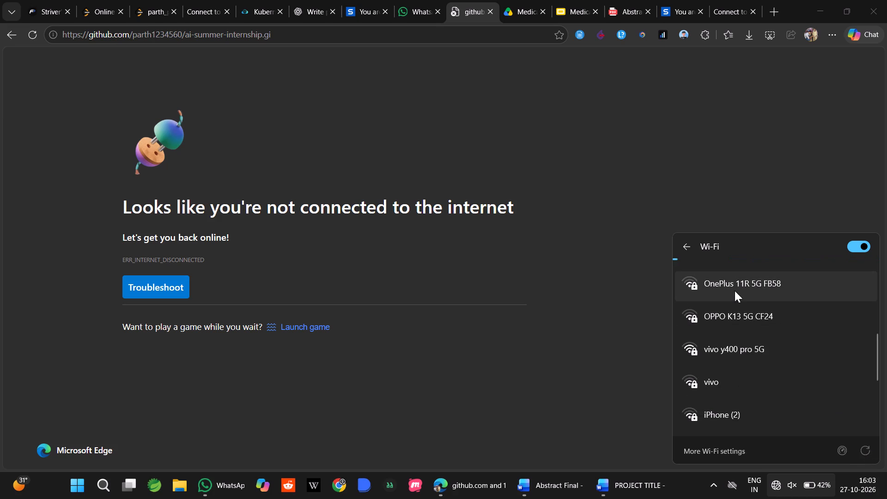
scroll(732, 289, "up", 6)
left_click(731, 286)
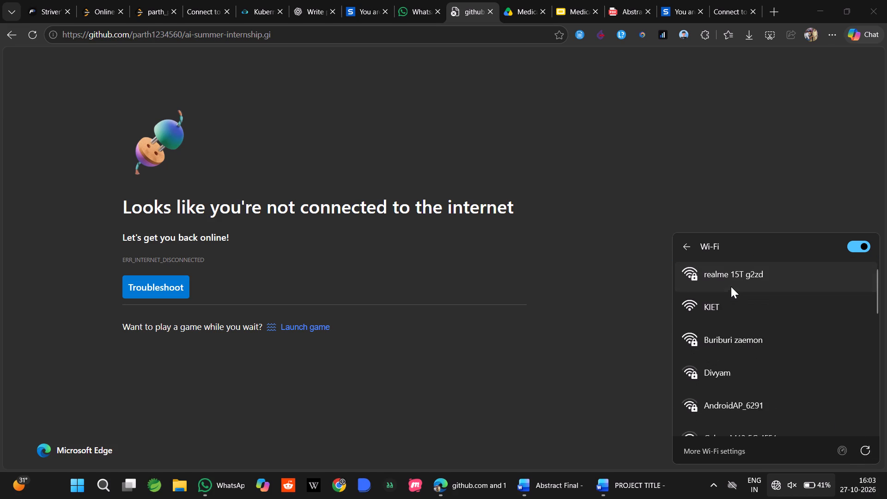
left_click(812, 330)
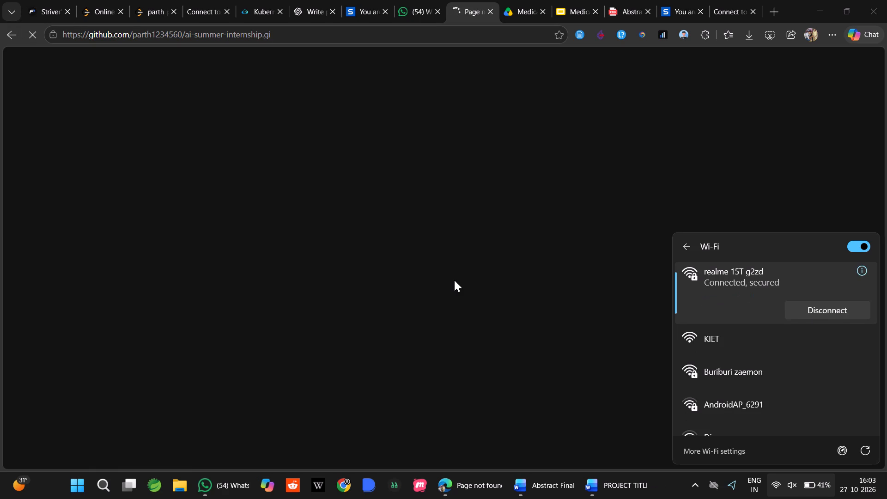
scroll(454, 280, "down", 4)
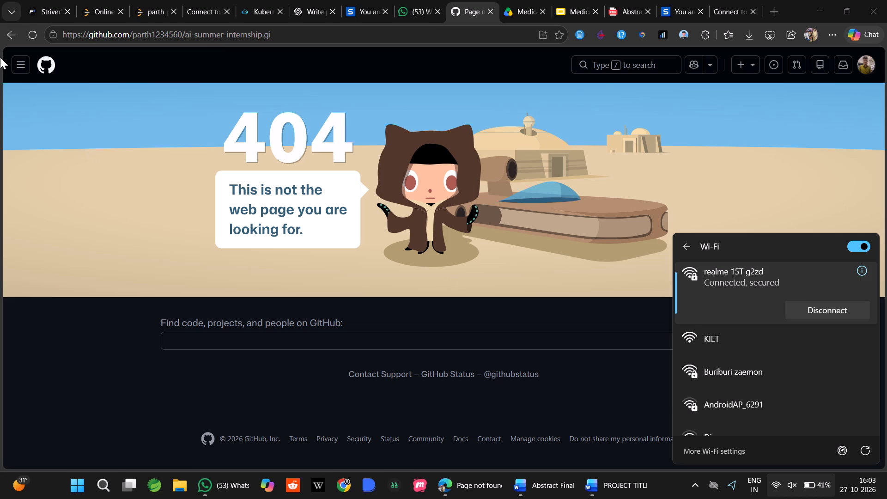
Correct the GitHub repository address so it ends in ai-summer-internship.git and load the repository page.
left_click(290, 40)
left_click(293, 37)
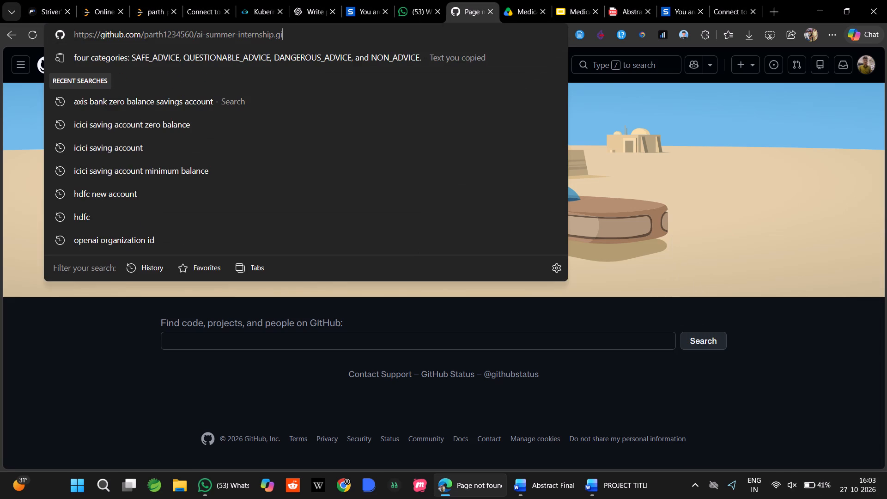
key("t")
key("Return")
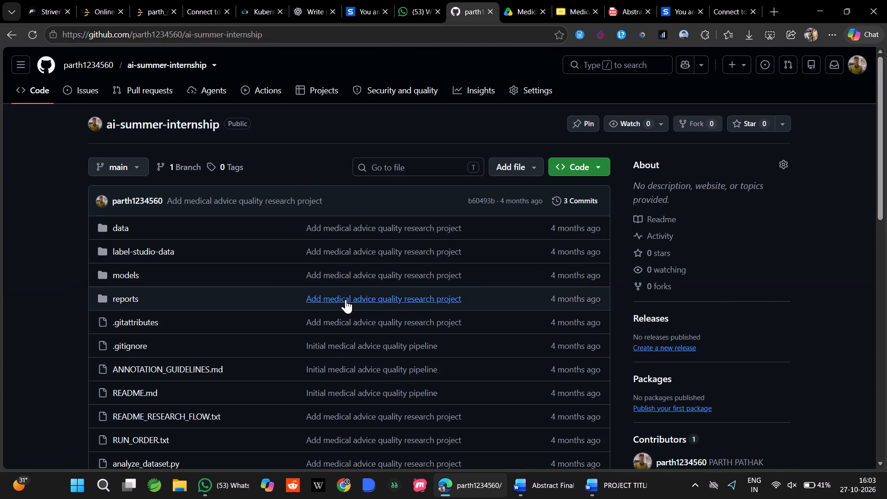
Look through the ai-summer-internship repository's file list and open its README.md file.
scroll(346, 299, "down", 8)
scroll(346, 299, "up", 2)
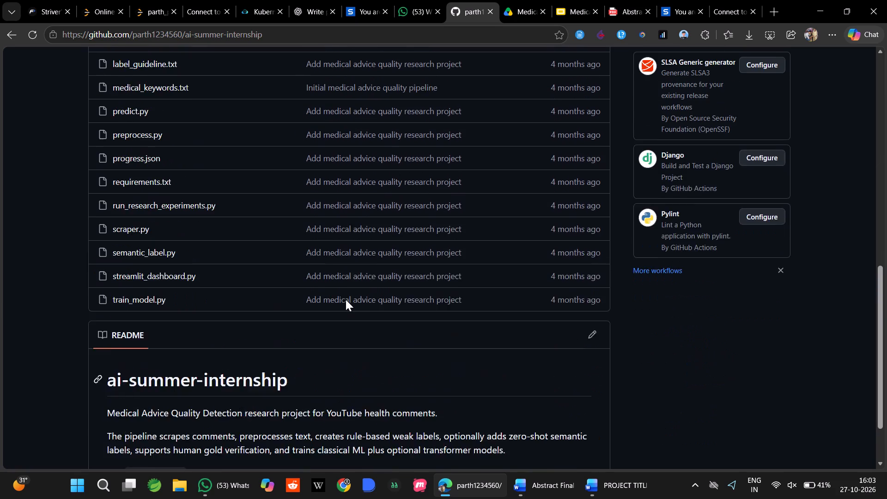
scroll(346, 299, "up", 5)
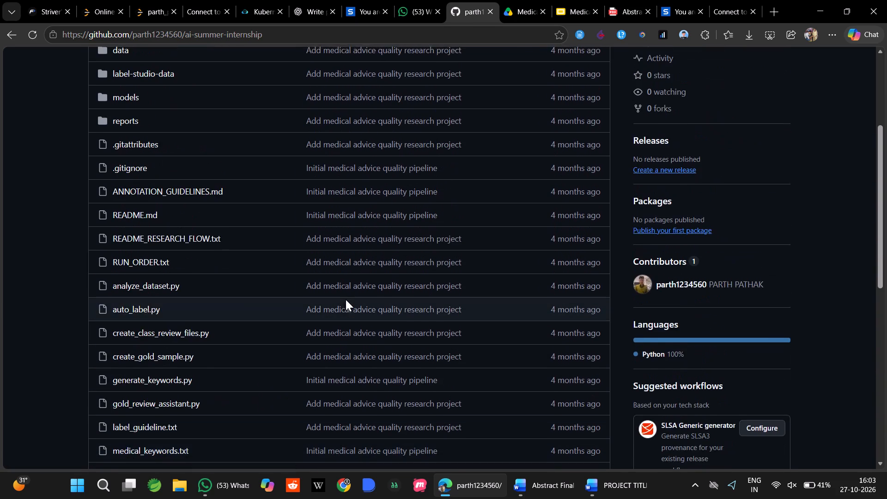
scroll(346, 299, "up", 1)
left_click(140, 240)
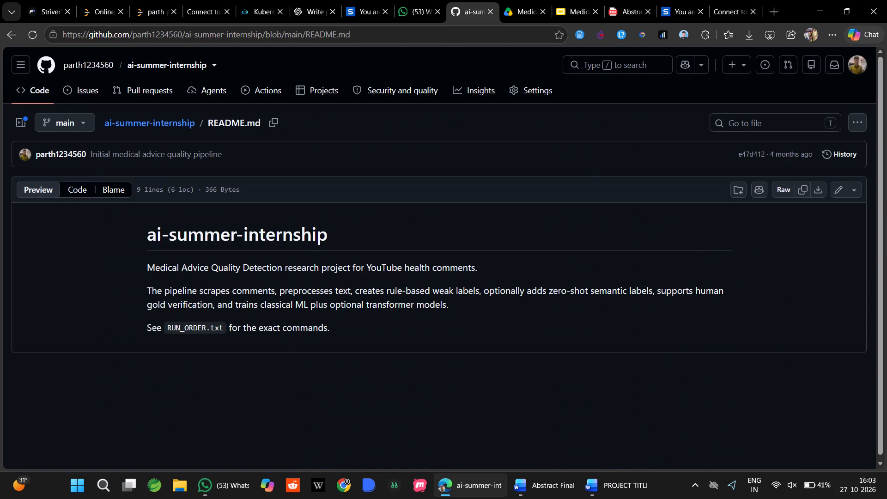
Return to the ai-summer-internship repository's main page and look through its file list and README.
left_click(8, 34)
scroll(214, 154, "up", 1)
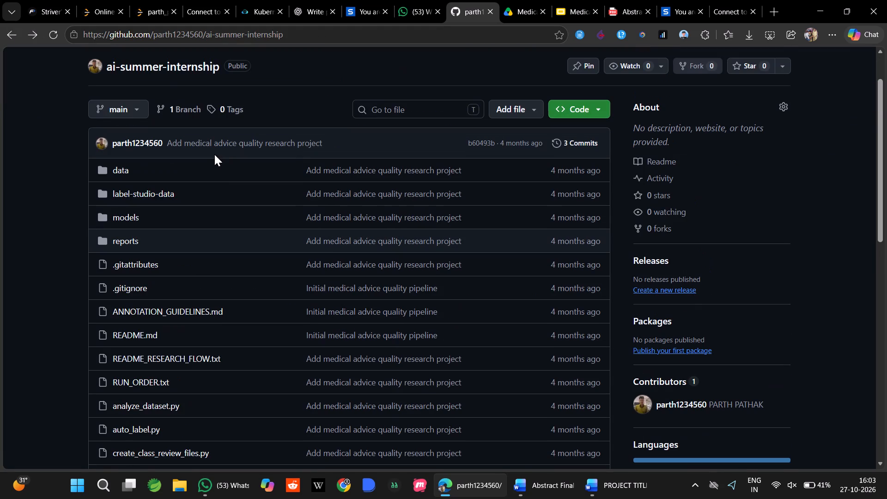
scroll(214, 154, "up", 1)
scroll(118, 225, "down", 1)
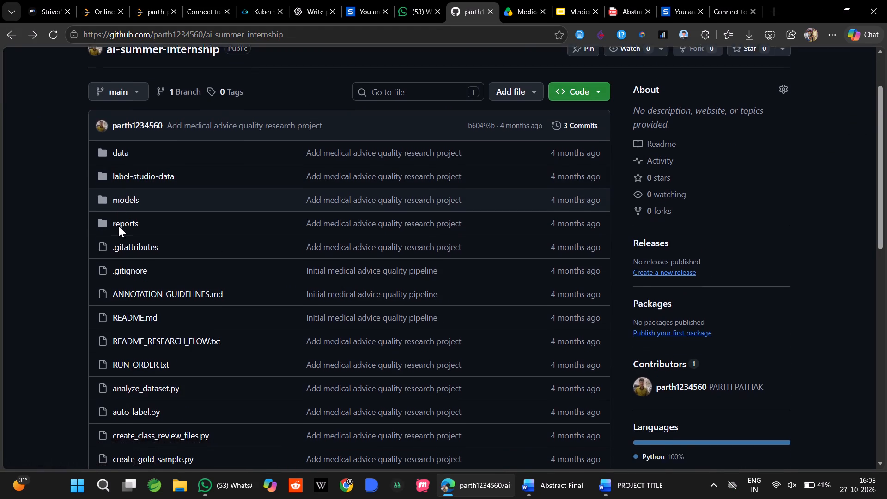
scroll(118, 225, "down", 4)
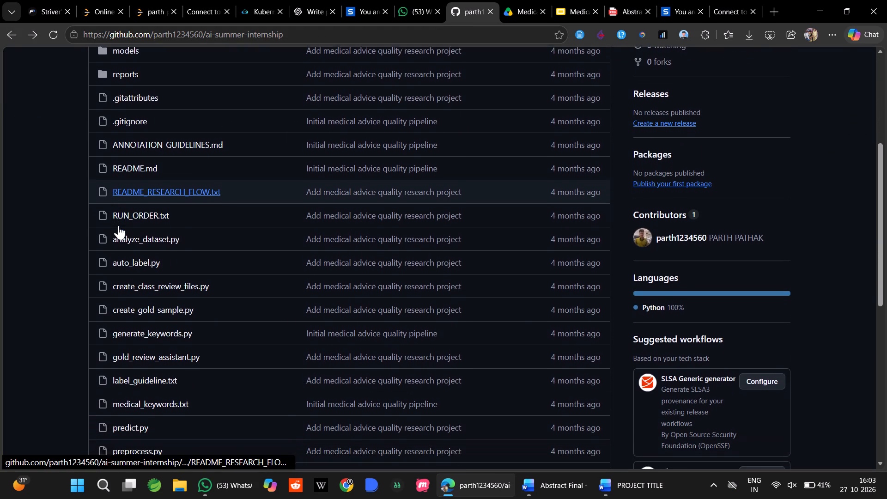
scroll(118, 225, "down", 2)
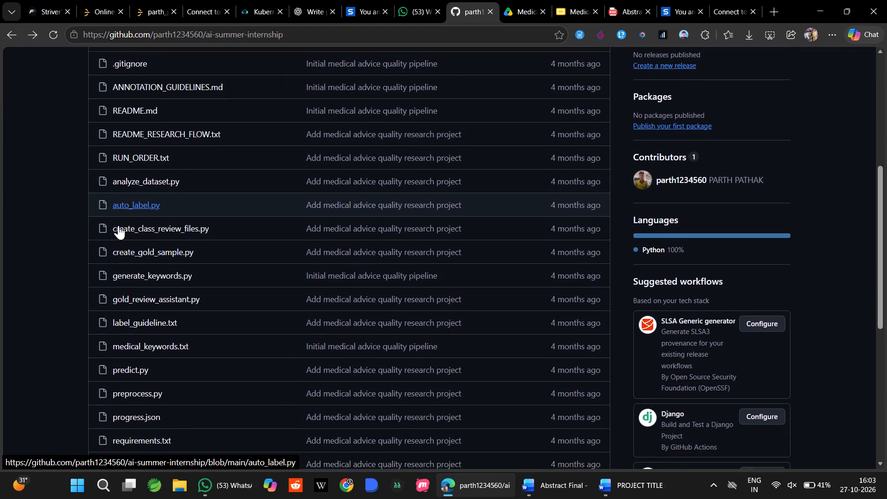
scroll(118, 225, "down", 2)
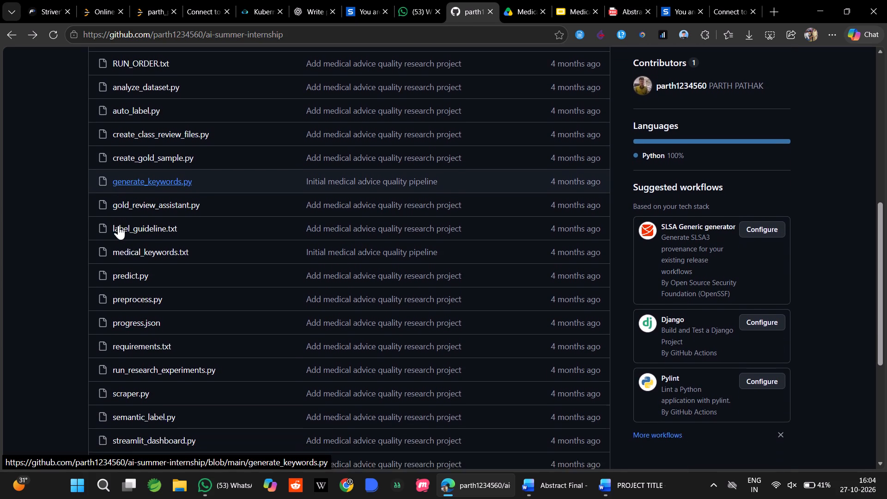
scroll(118, 225, "down", 4)
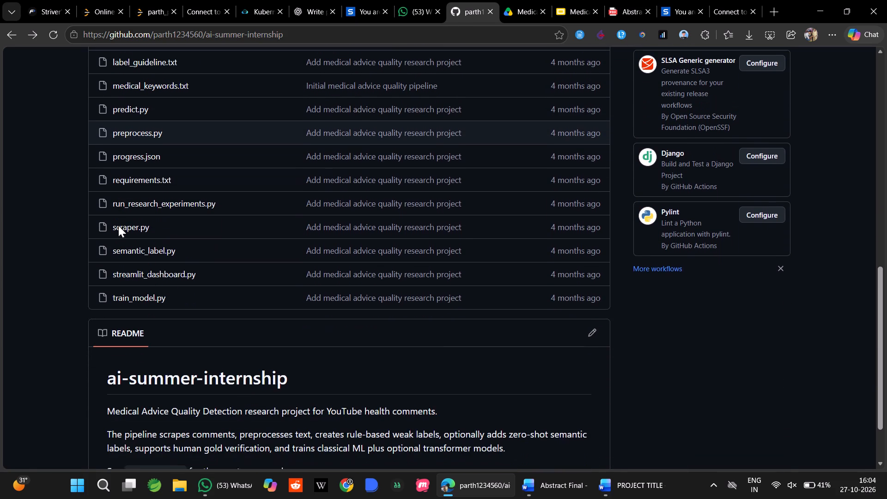
scroll(118, 225, "down", 2)
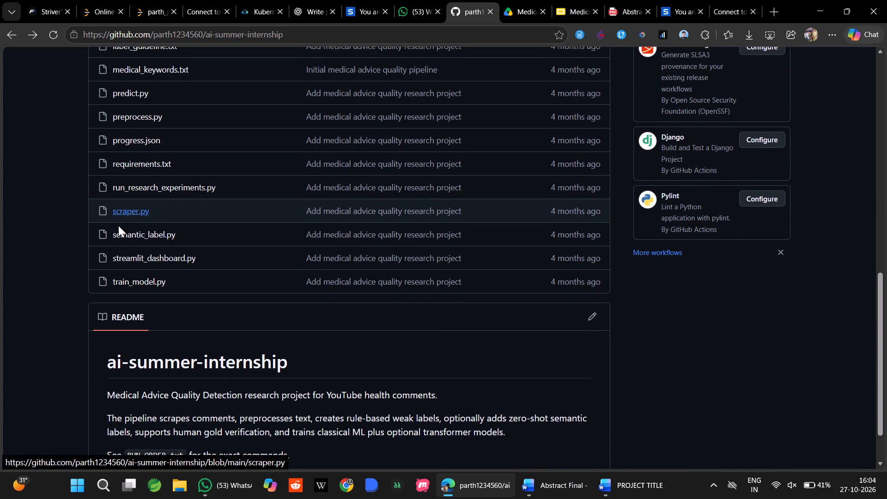
scroll(118, 225, "up", 2)
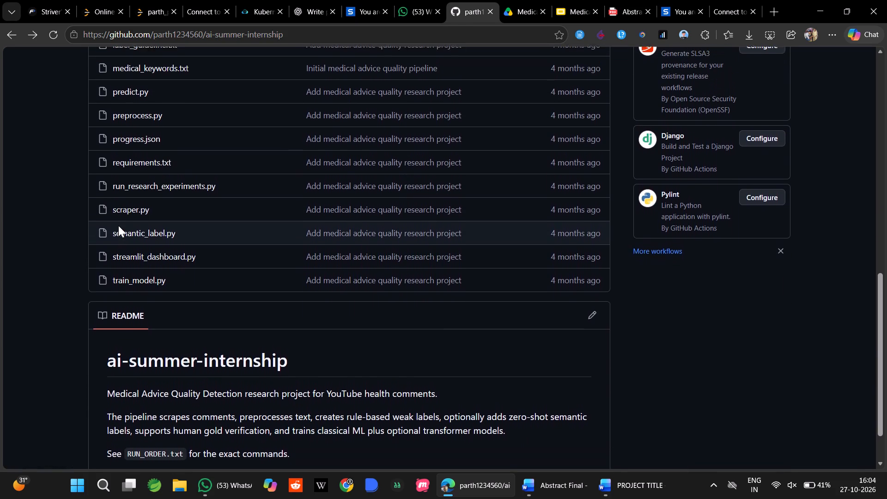
scroll(118, 225, "up", 3)
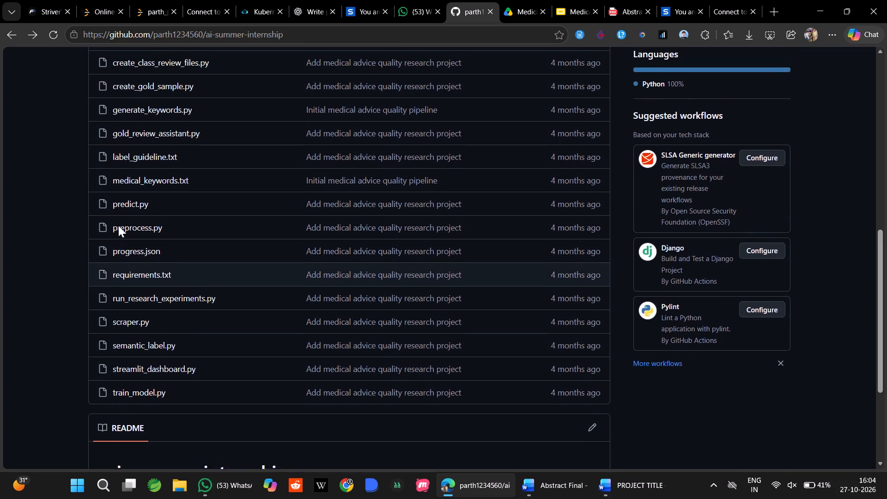
scroll(118, 225, "up", 3)
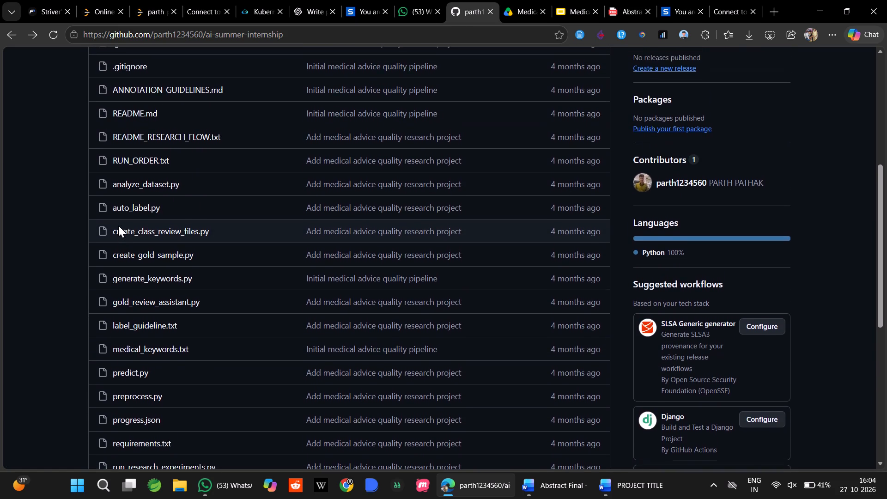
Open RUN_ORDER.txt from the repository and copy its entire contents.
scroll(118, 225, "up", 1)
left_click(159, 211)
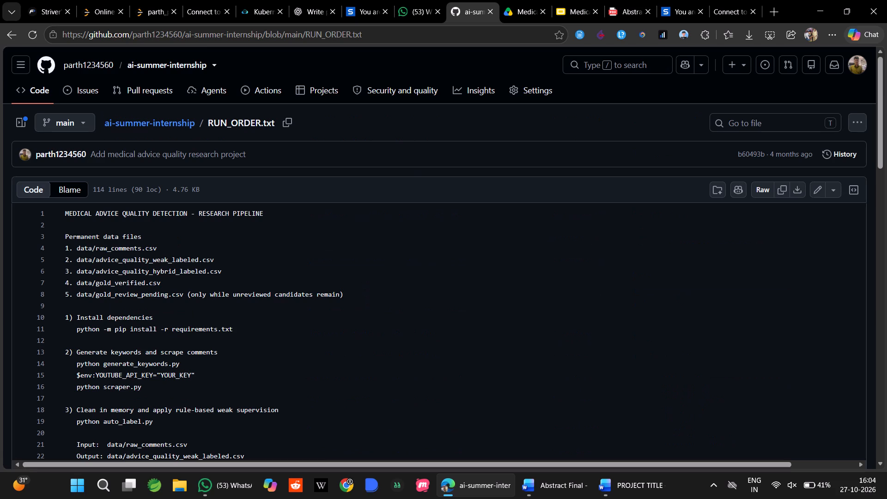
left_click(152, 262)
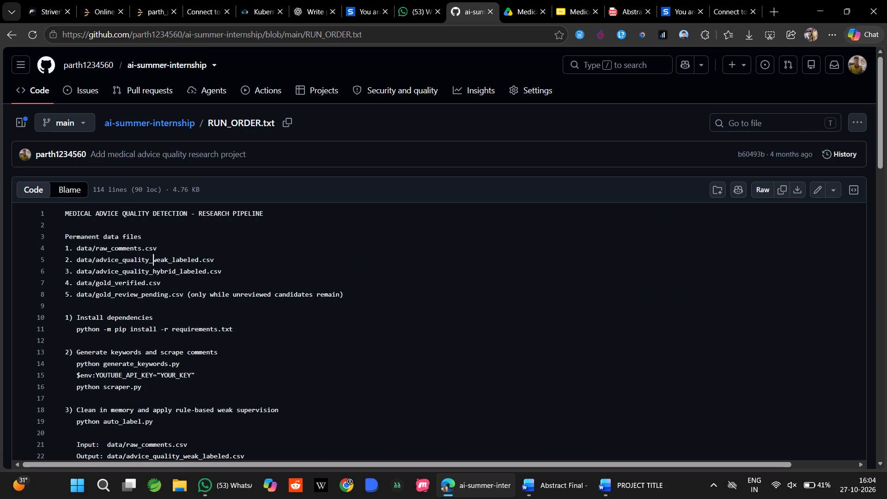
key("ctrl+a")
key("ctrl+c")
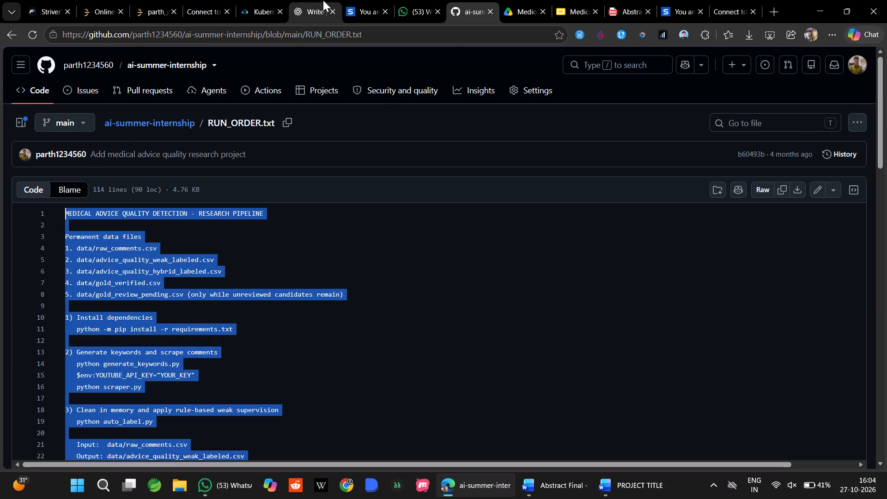
Switch to the ChatGPT project abstract conversation and clear the unsent draft about the four categories.
left_click(323, 0)
left_click(401, 426)
key("BackSpace")
key("BackSpace")
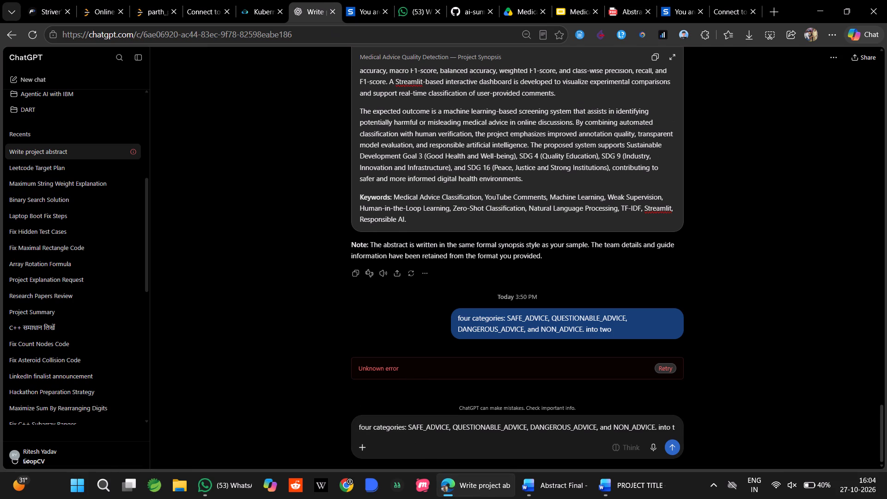
key("ctrl+a")
key("BackSpace")
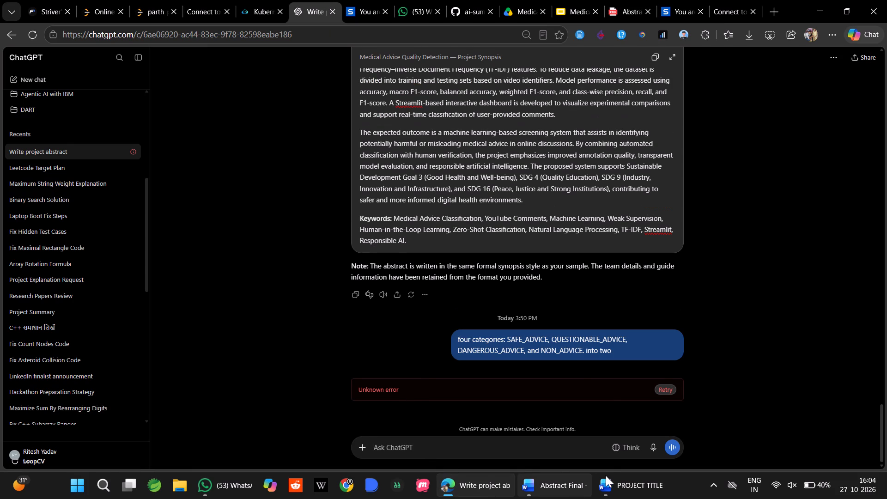
left_click(567, 486)
scroll(467, 321, "up", 5)
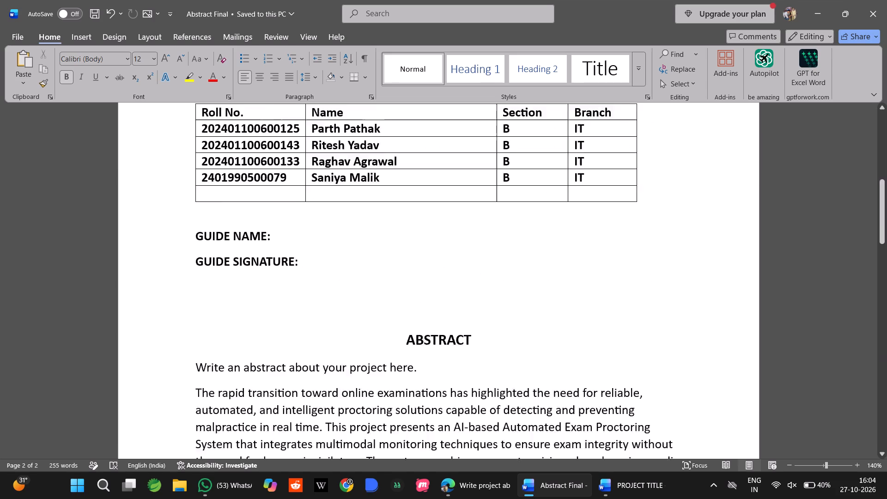
scroll(467, 321, "up", 1)
scroll(406, 315, "down", 3)
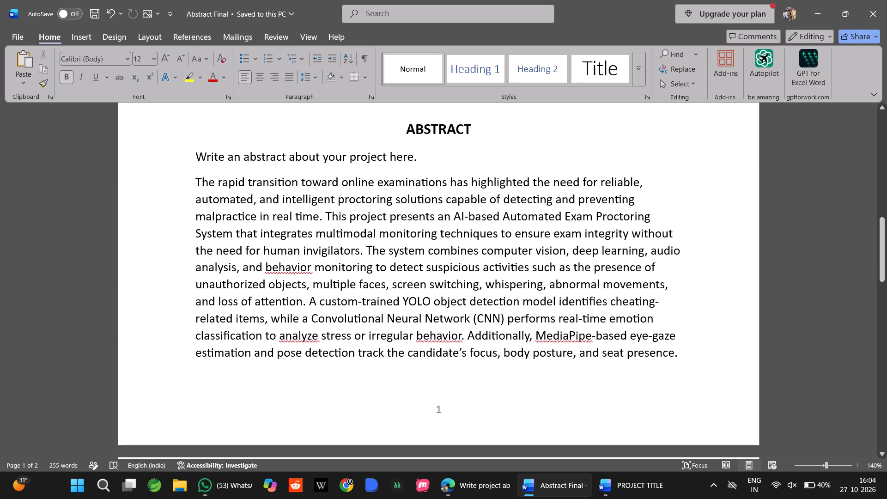
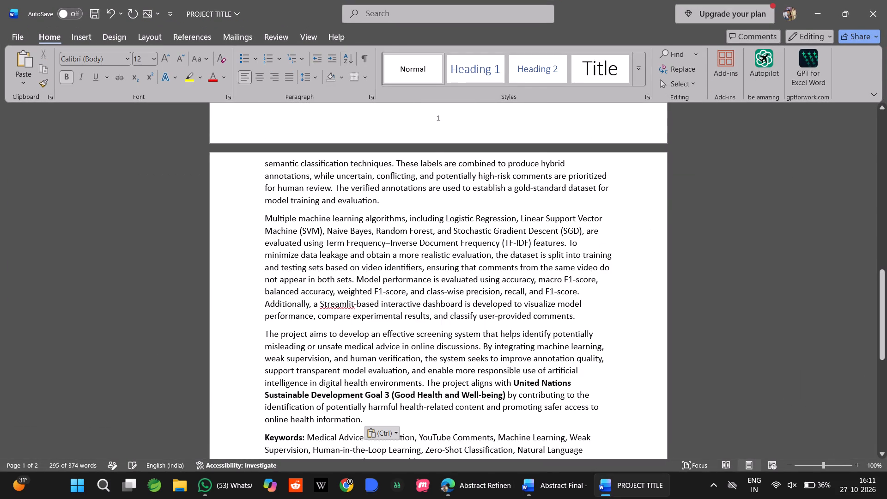
Delete the old "Abstract" heading above the pasted "ABSTRACT" heading.
scroll(498, 415, "up", 1, "ctrl")
scroll(498, 415, "down", 3)
scroll(498, 415, "up", 1)
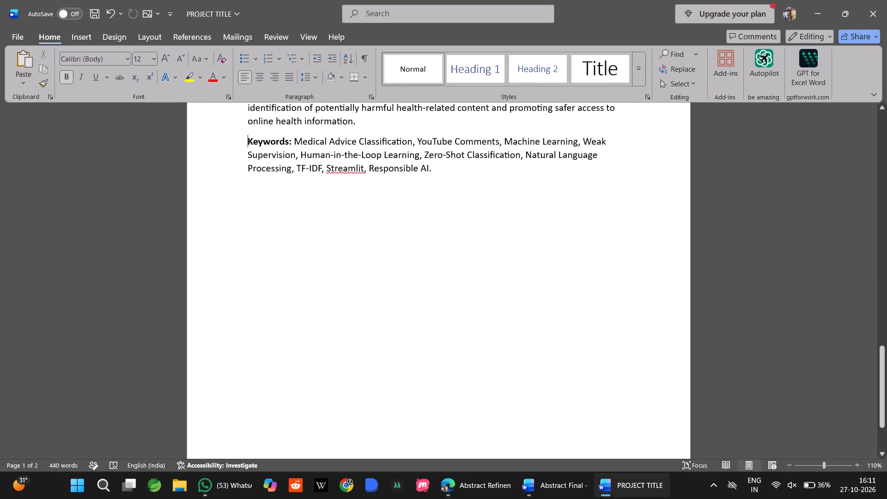
scroll(498, 415, "up", 4)
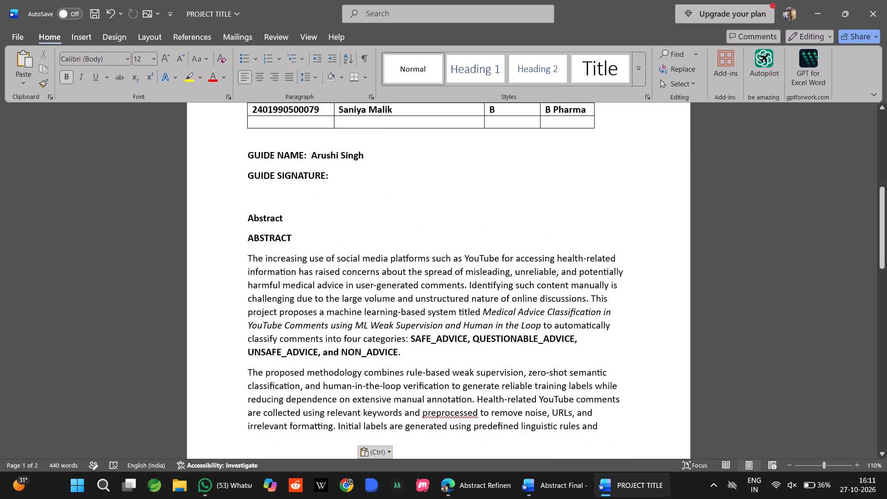
left_click_drag(304, 219, 238, 217)
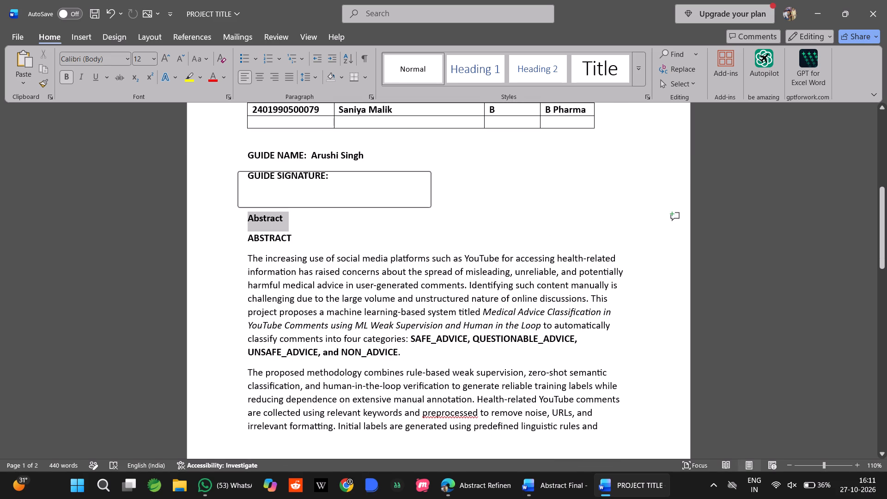
key("BackSpace")
Remove "Streamlit" and its extra comma from the Keywords line at the end of the abstract.
scroll(437, 310, "down", 6)
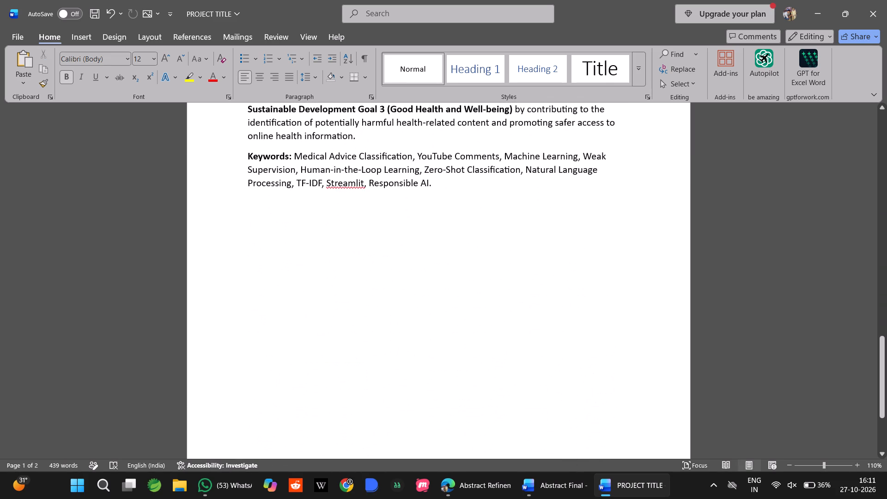
scroll(437, 310, "up", 1)
left_click(363, 238)
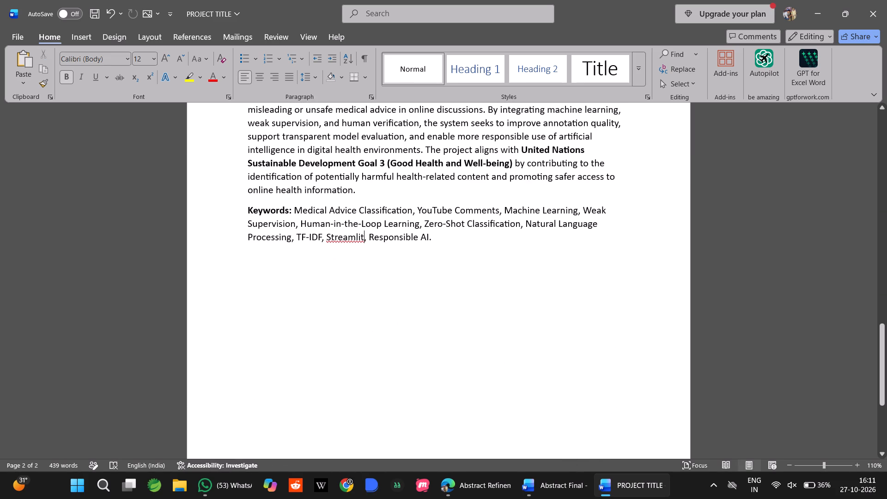
key("BackSpace")
key("BackSpace")
key("BackSpace")
key("BackSpace")
key("BackSpace")
key("BackSpace")
key("BackSpace")
key("BackSpace")
key("BackSpace")
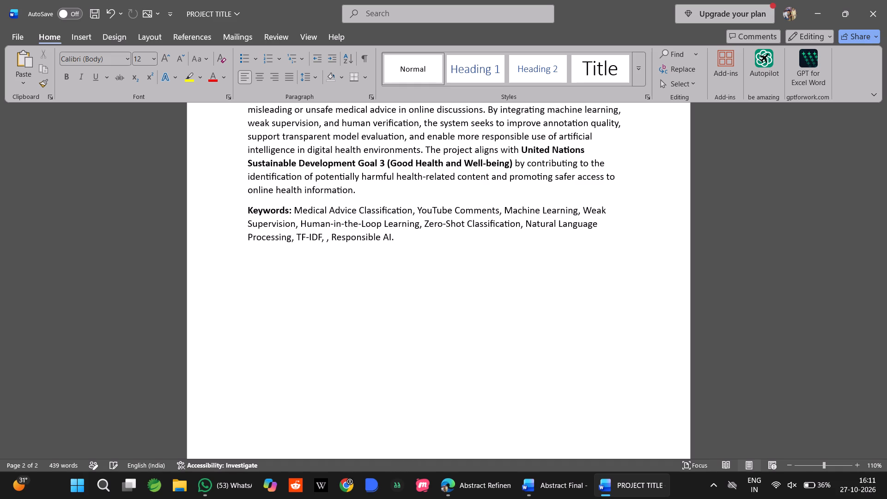
key("BackSpace")
key("BackSpace")
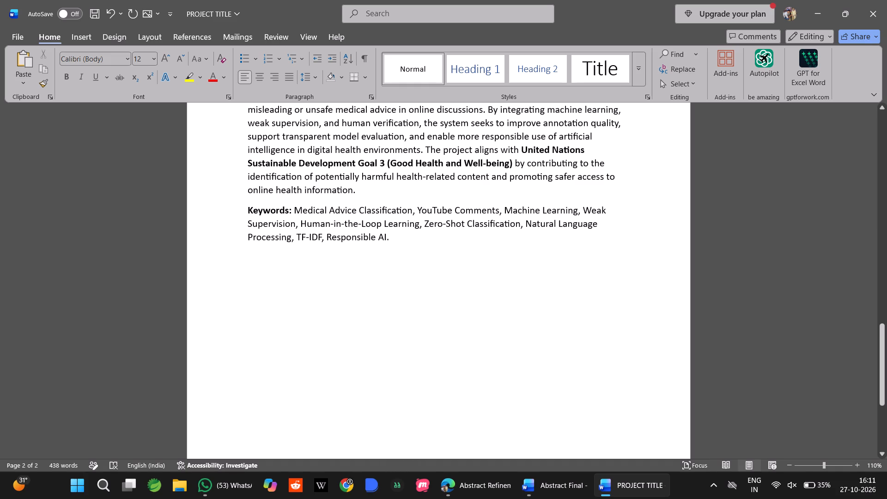
Insert three paragraph breaks before "for human review" at the top of page 2 to move the text down.
scroll(540, 220, "up", 3)
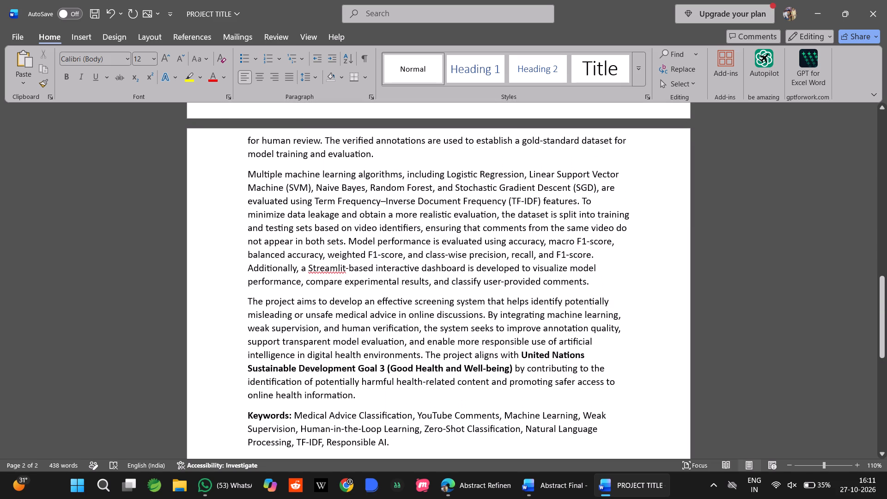
left_click(248, 139)
key("Return")
key("Return")
key("Return")
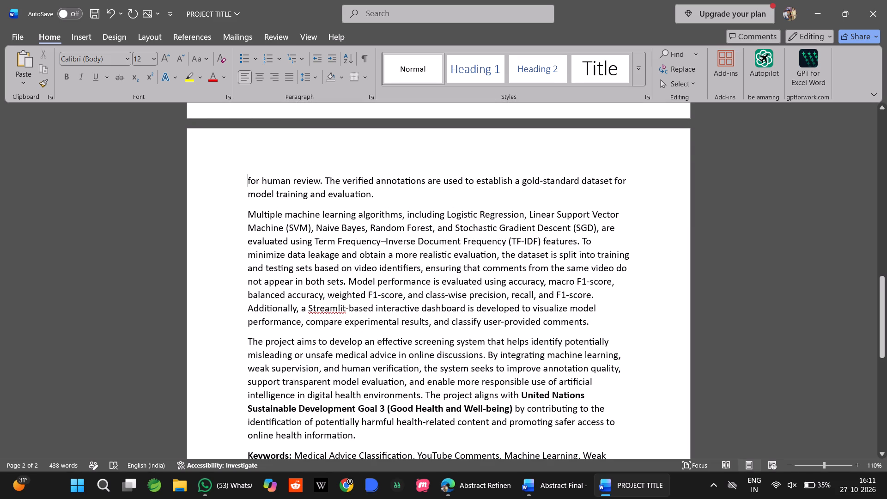
Review the pasted abstract's text and spacing across the page 1 to page 2 break.
scroll(392, 223, "down", 1)
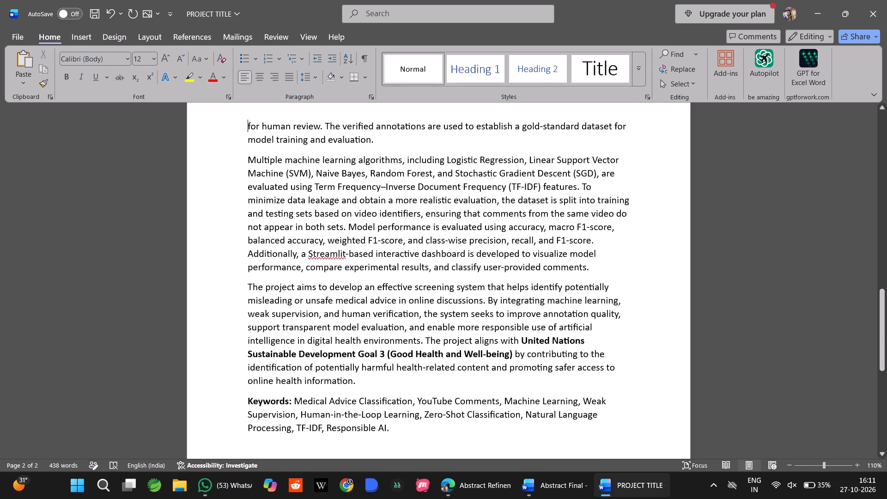
scroll(392, 223, "up", 2)
scroll(392, 223, "right", 1)
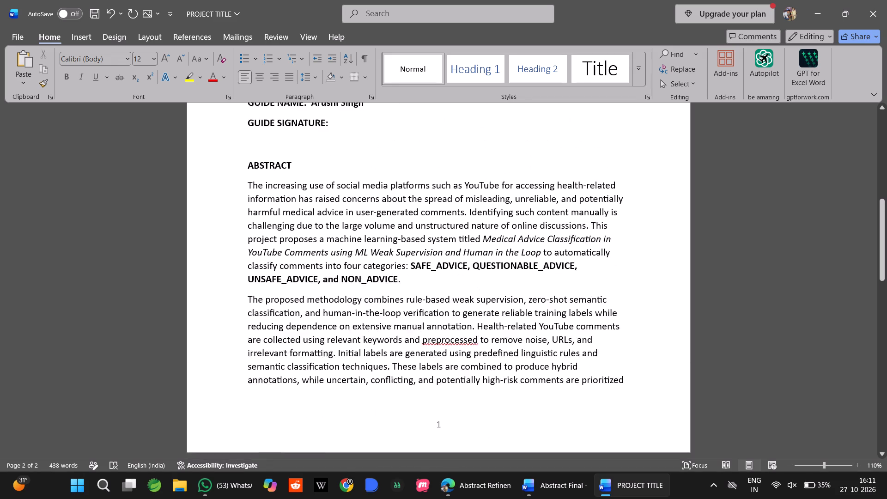
scroll(392, 223, "right", 1)
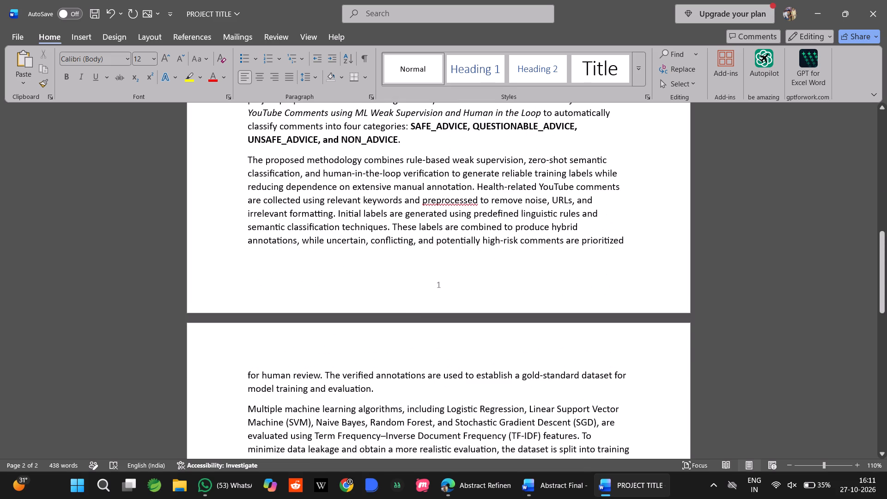
scroll(392, 223, "right", 2)
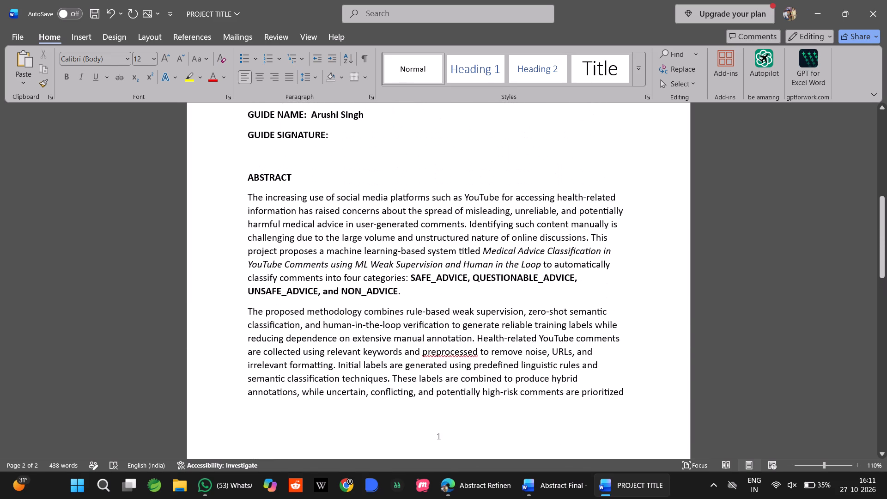
scroll(392, 223, "right", 1)
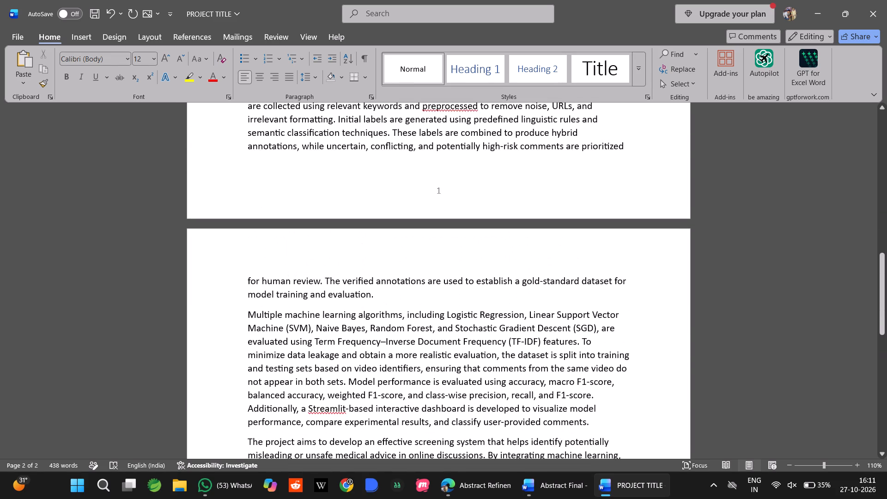
Remove the blank lines above the PROJECT TITLE line and the INTERDISIPLINARY line on page 1.
scroll(392, 223, "up", 5)
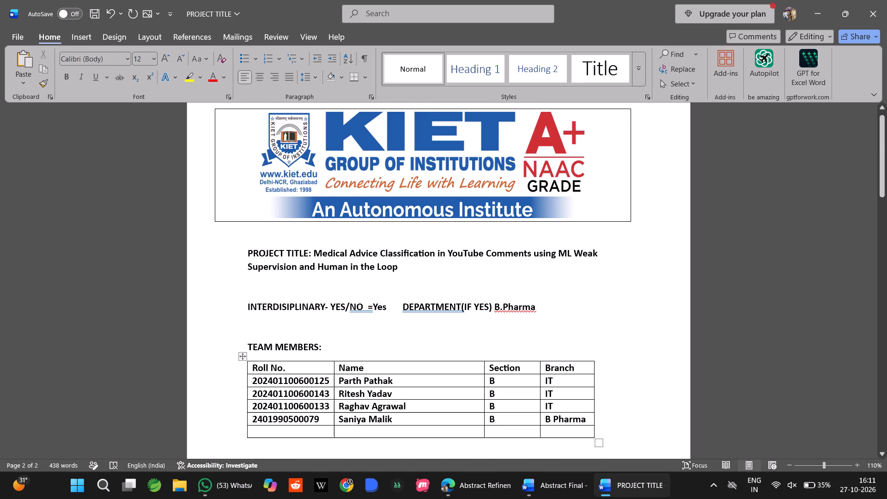
left_click(317, 267)
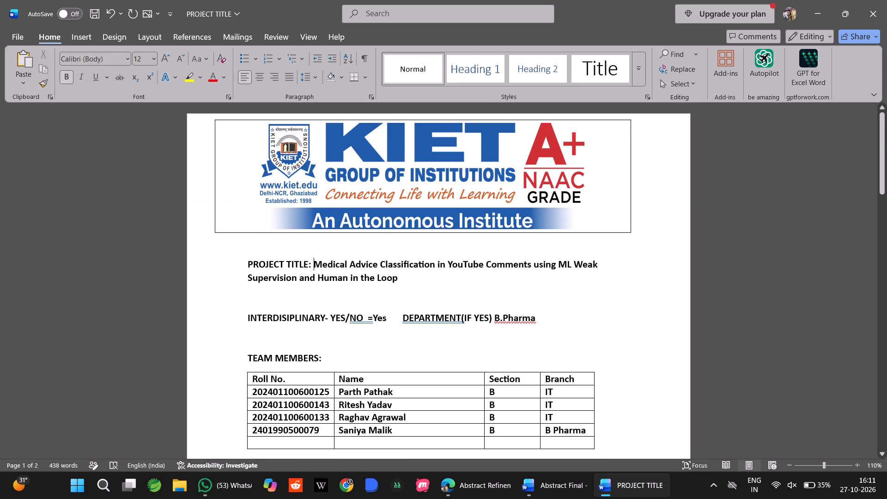
left_click(249, 266)
key("BackSpace")
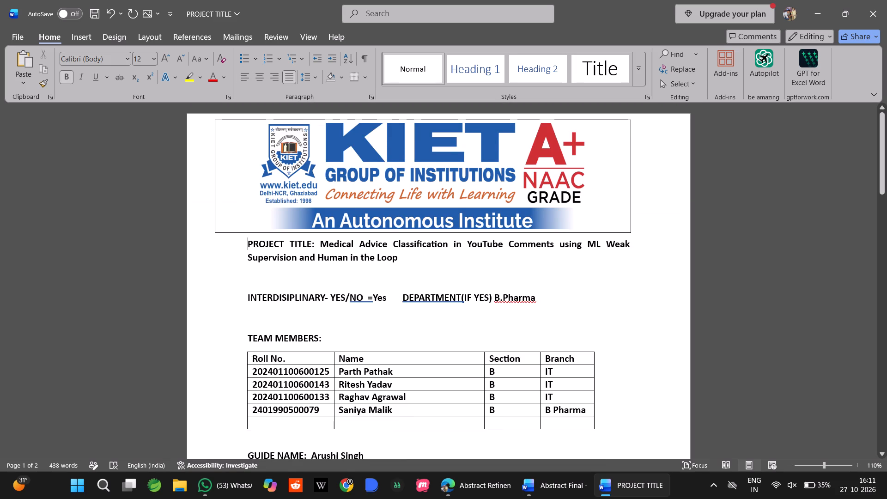
left_click(248, 299)
key("BackSpace")
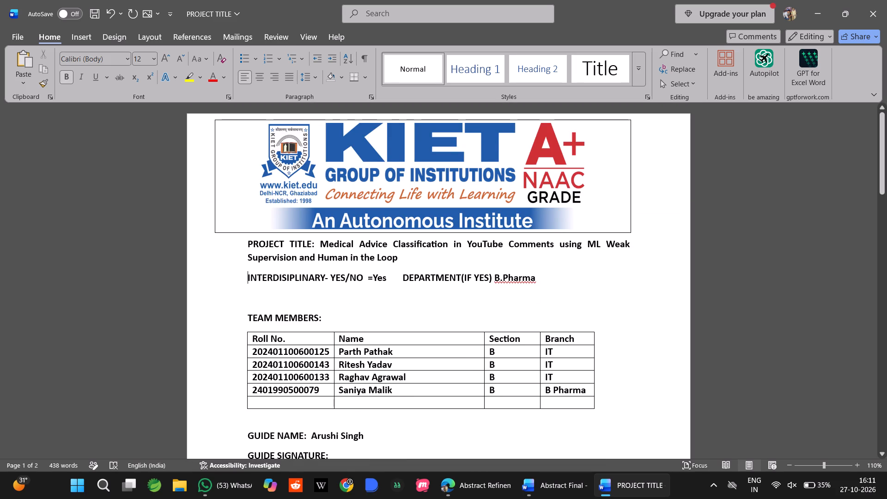
left_click(248, 320)
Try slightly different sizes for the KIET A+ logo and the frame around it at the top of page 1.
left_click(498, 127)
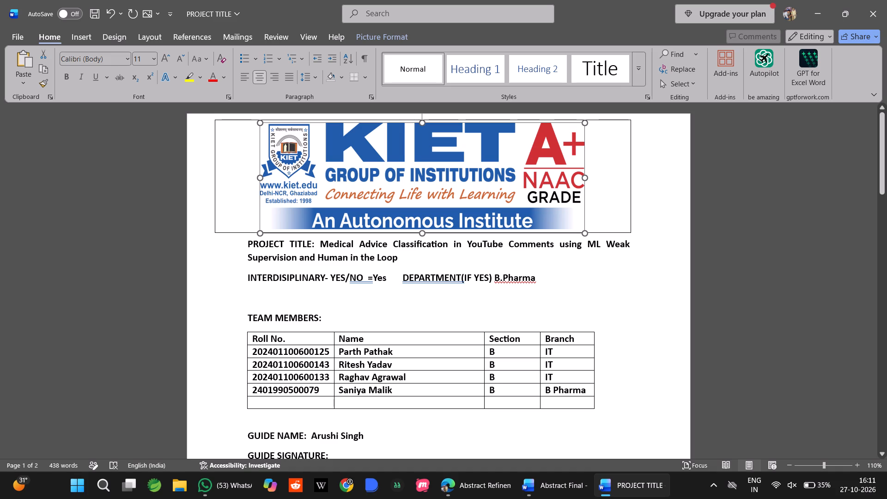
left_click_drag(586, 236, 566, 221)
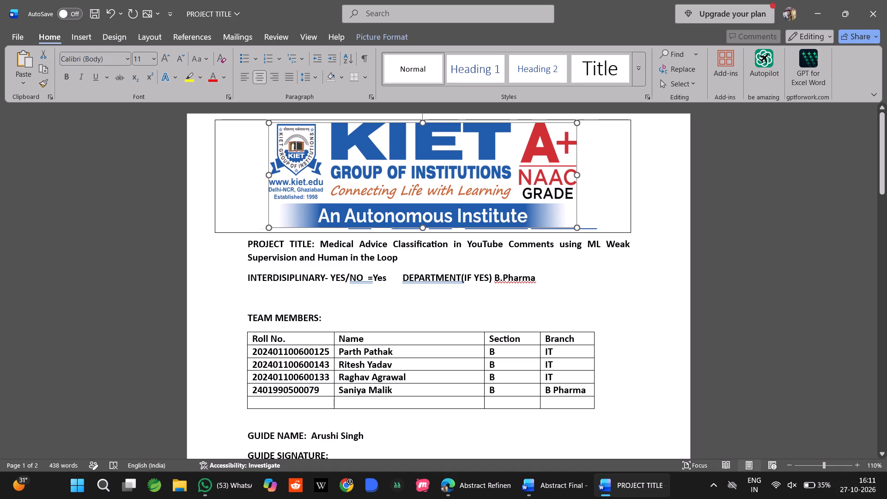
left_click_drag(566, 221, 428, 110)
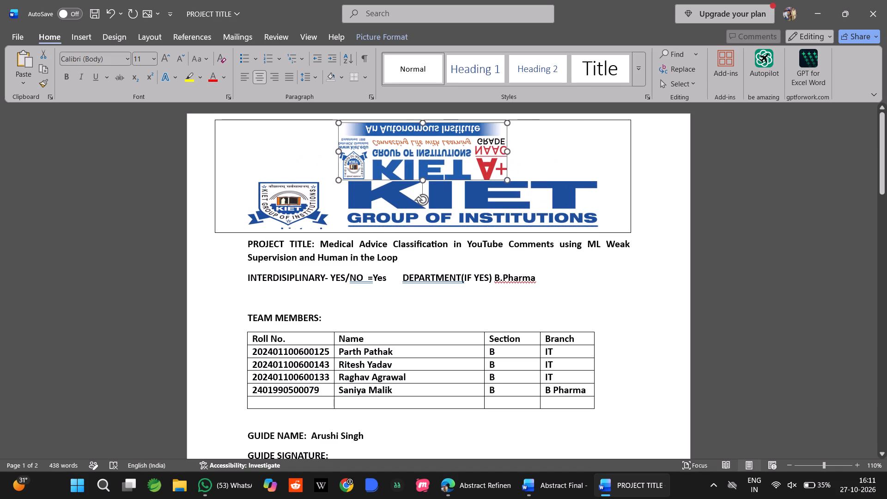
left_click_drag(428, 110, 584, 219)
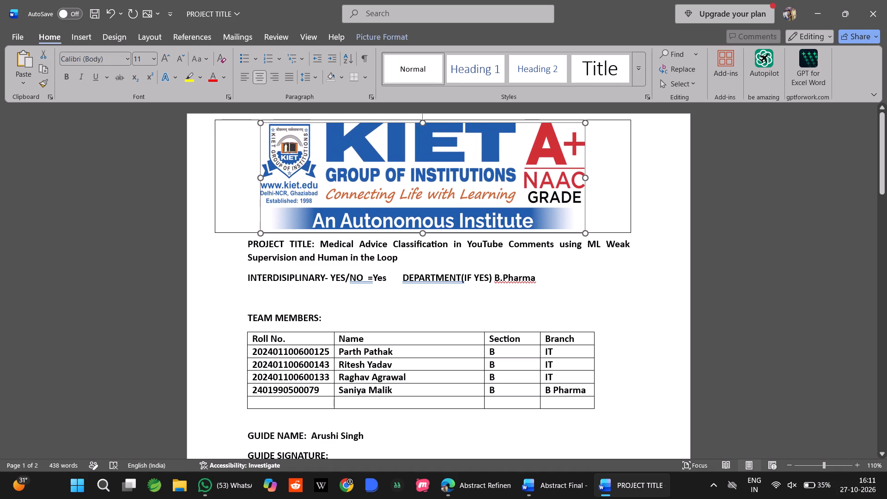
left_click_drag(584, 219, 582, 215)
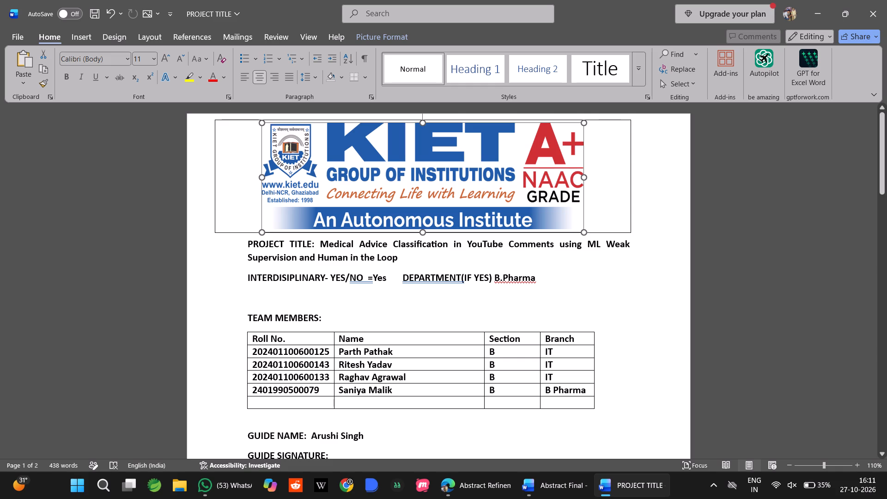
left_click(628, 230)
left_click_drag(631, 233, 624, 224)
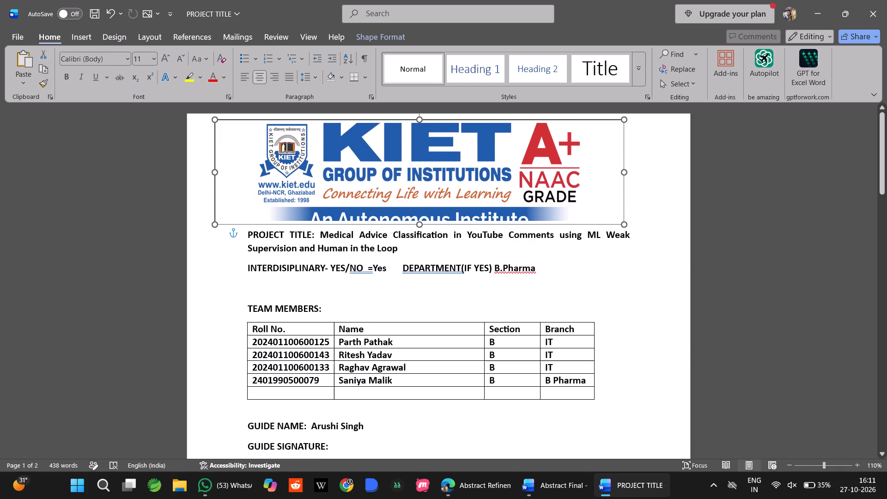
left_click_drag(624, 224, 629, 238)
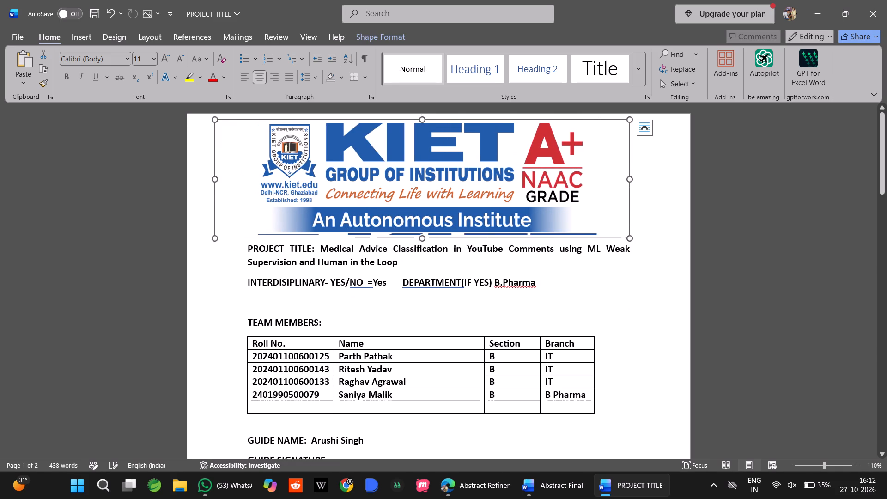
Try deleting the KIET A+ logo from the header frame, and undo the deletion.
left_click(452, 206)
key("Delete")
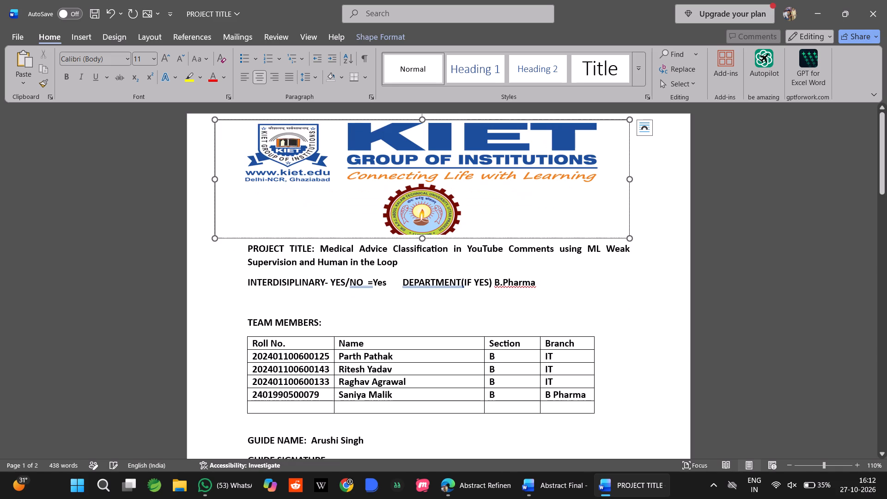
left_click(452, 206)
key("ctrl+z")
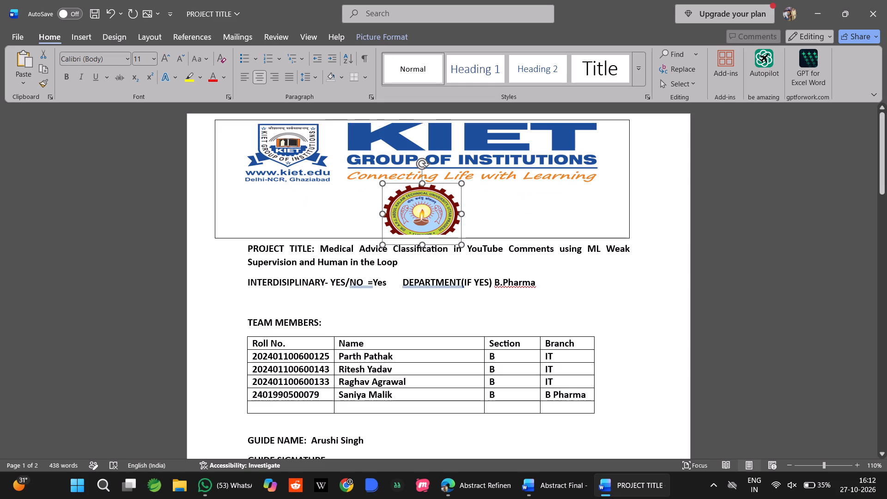
Move the KIET A+ logo out into the team members table and delete the older KIET banner and round university seal from the header frame.
left_click_drag(463, 205, 500, 337)
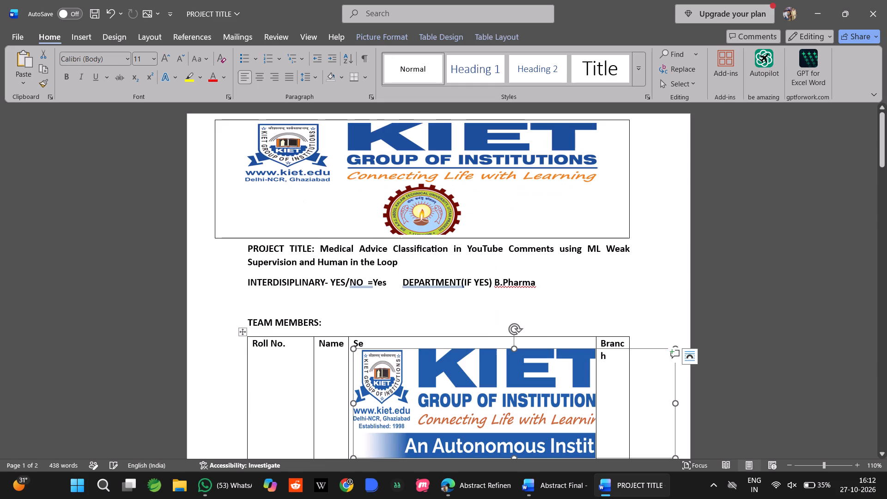
left_click(425, 201)
key("Delete")
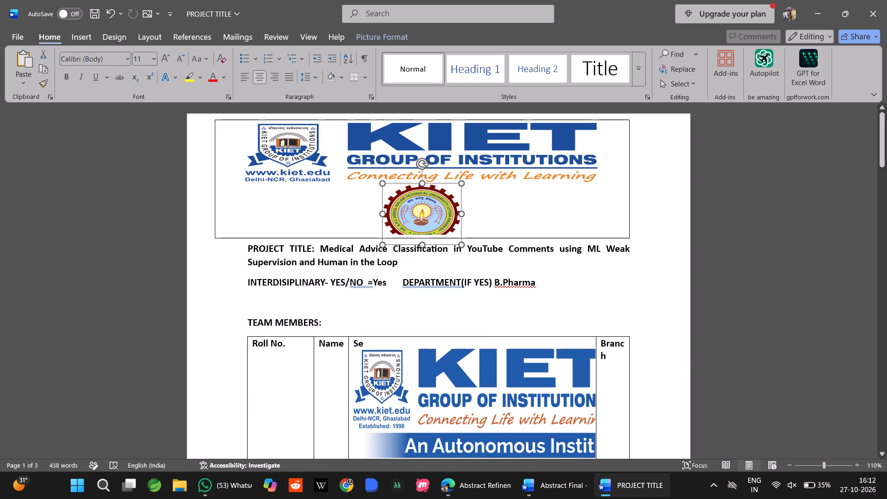
left_click(440, 159)
key("Delete")
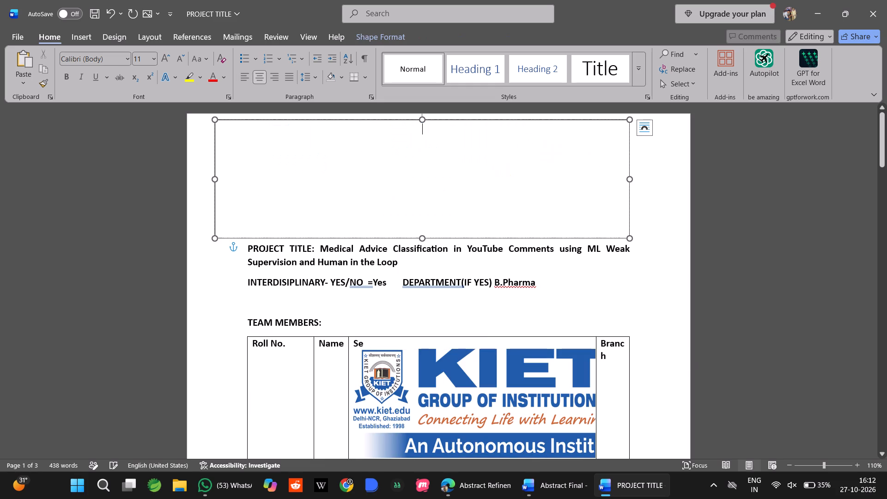
Move the KIET A+ logo from the team members table back into the empty header frame.
left_click(442, 431)
left_click_drag(442, 431, 414, 282)
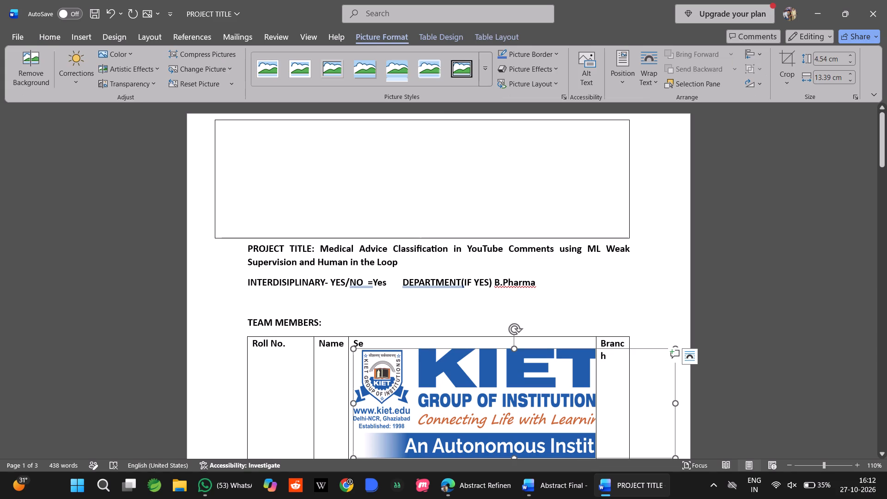
left_click_drag(414, 282, 381, 200)
left_click_drag(471, 422, 431, 234)
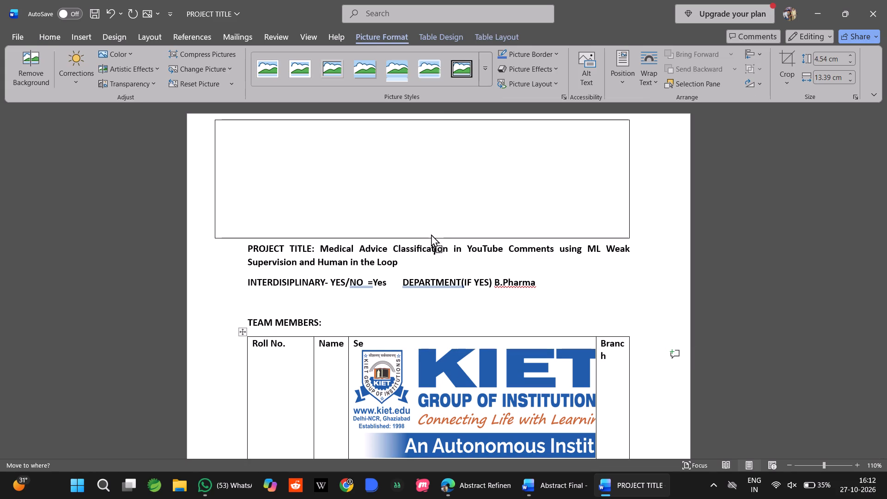
left_click_drag(431, 234, 412, 177)
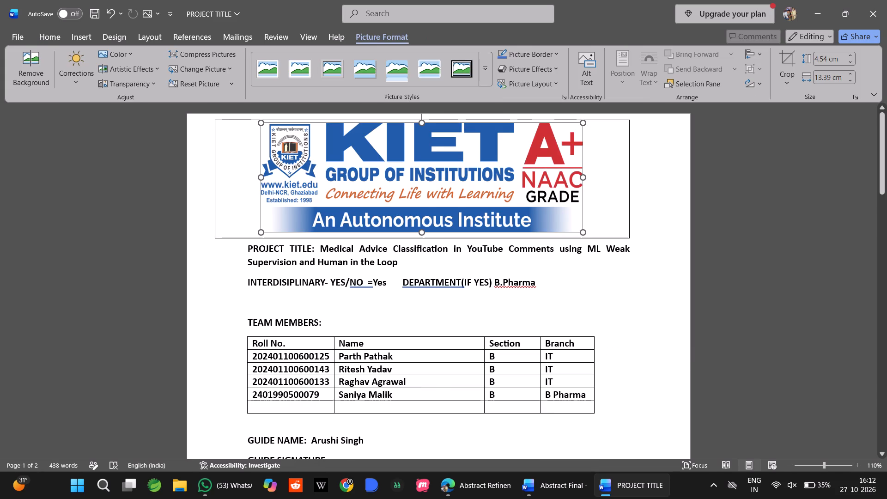
Shrink the KIET A+ logo and reduce the height of its frame to fit closely around it.
left_click(619, 231)
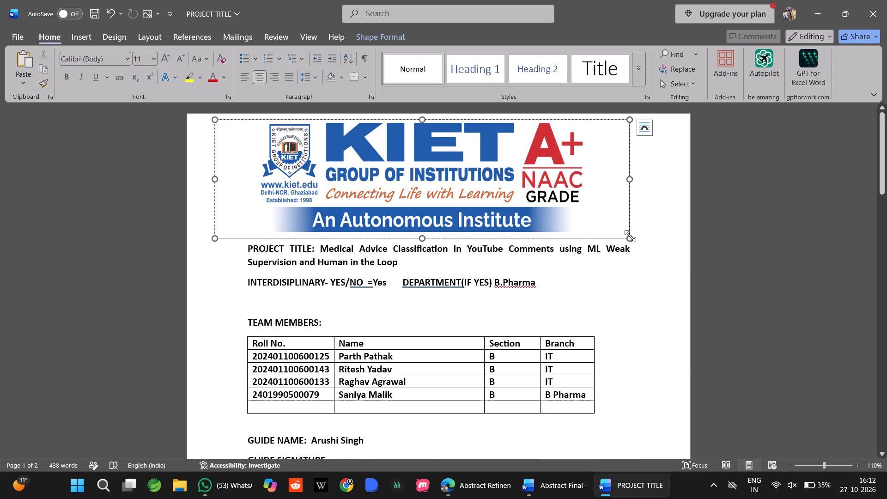
left_click_drag(630, 236, 640, 237)
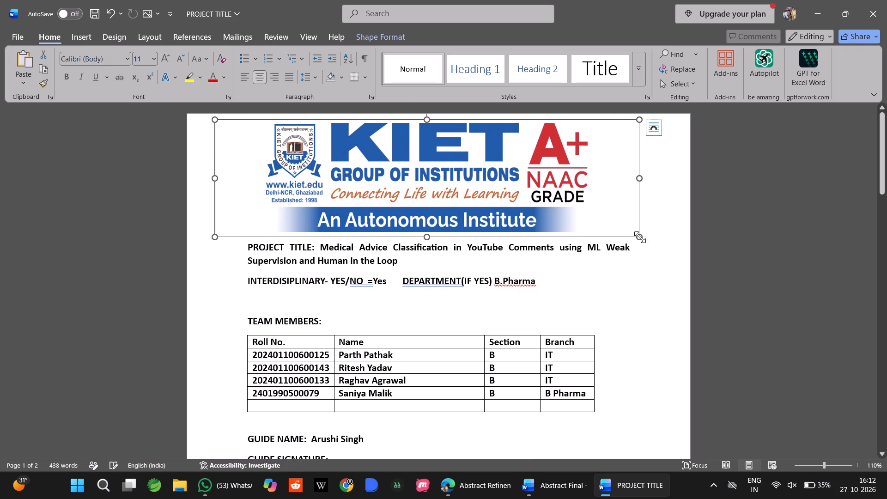
left_click(529, 204)
left_click_drag(585, 229, 545, 195)
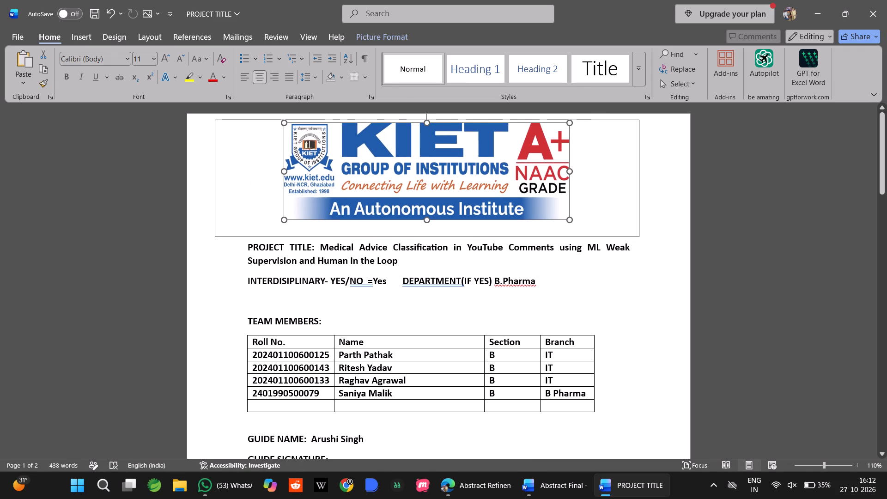
left_click_drag(545, 195, 496, 134)
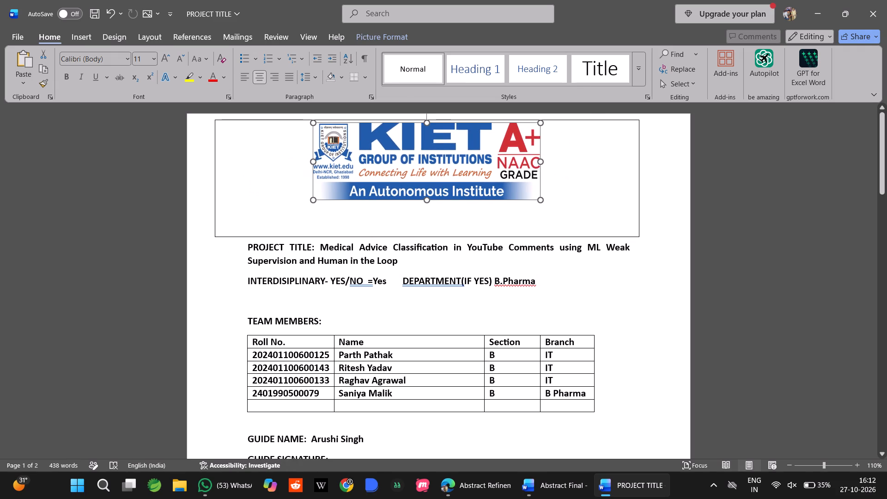
left_click_drag(496, 134, 502, 143)
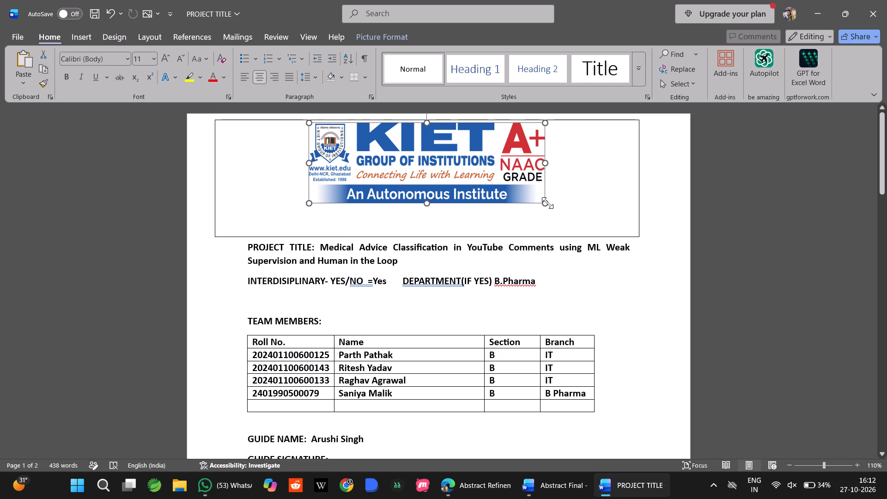
left_click_drag(546, 203, 593, 214)
left_click(639, 235)
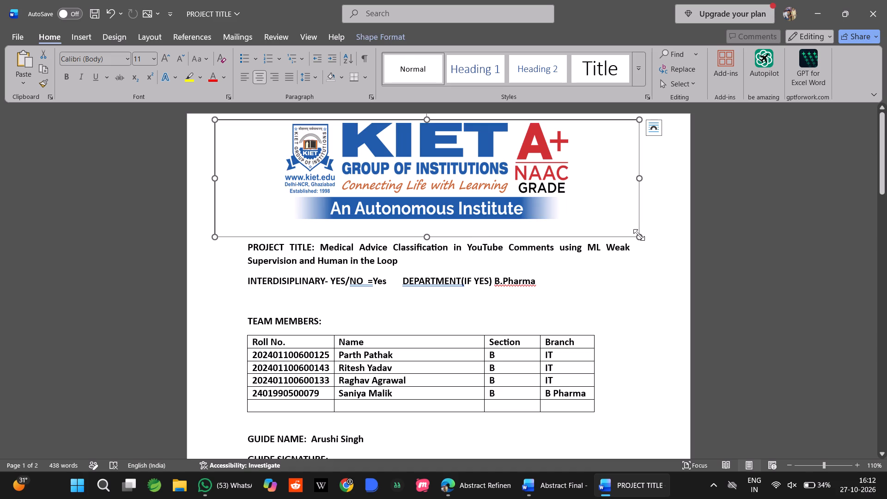
left_click_drag(639, 238, 612, 207)
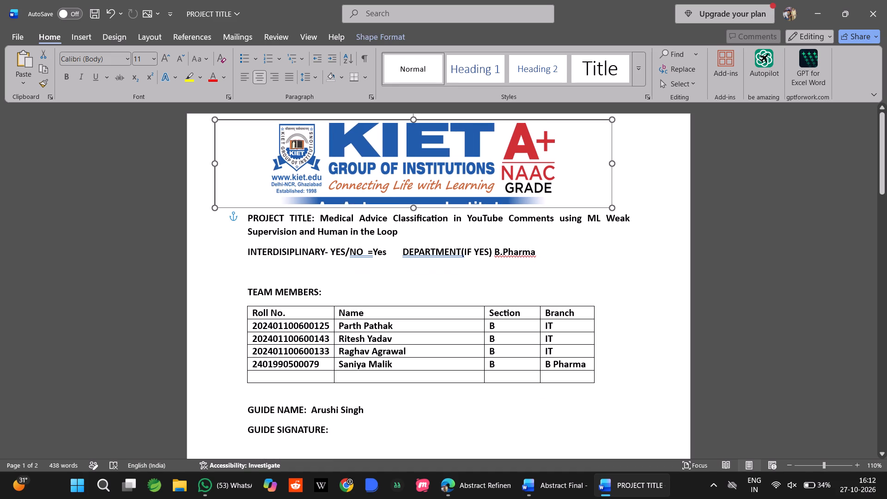
left_click_drag(612, 207, 641, 225)
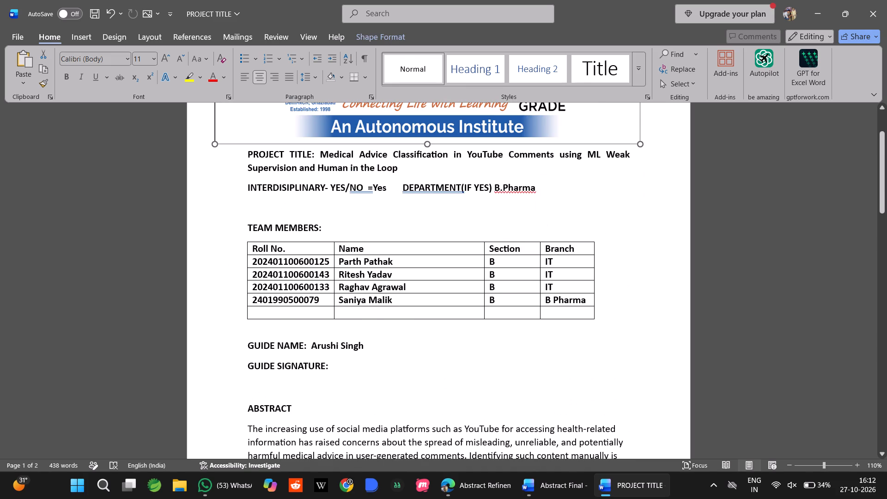
Insert a blank line between the project title and the INTERDISIPLINARY line.
left_click(249, 189)
key("Return")
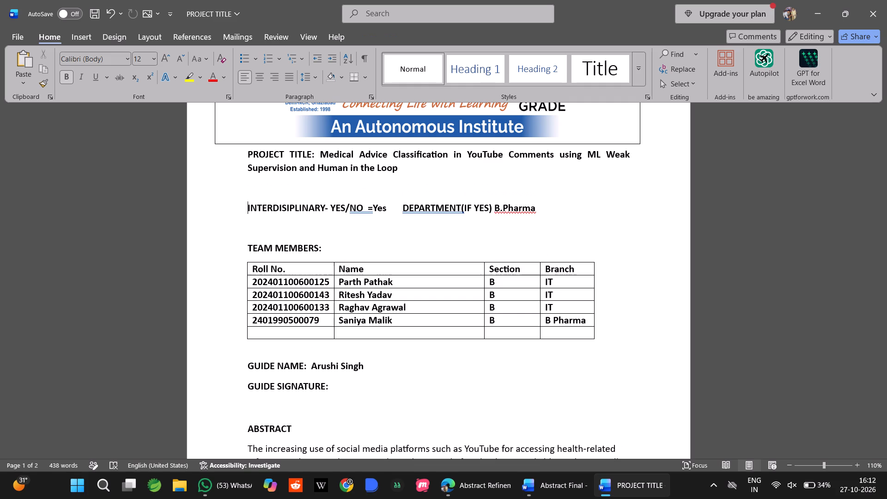
Remove the three paragraph breaks before "for human review" to rejoin it with the preceding abstract text.
scroll(279, 232, "down", 3)
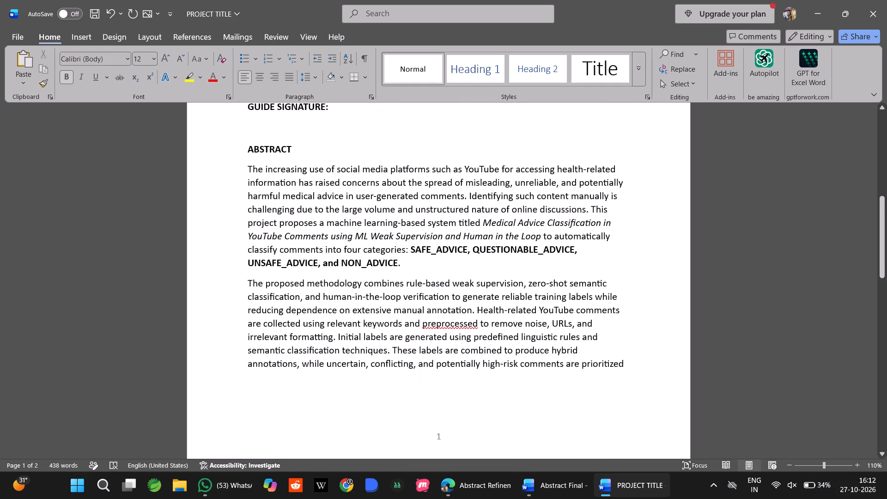
scroll(279, 232, "down", 2)
scroll(279, 232, "up", 2)
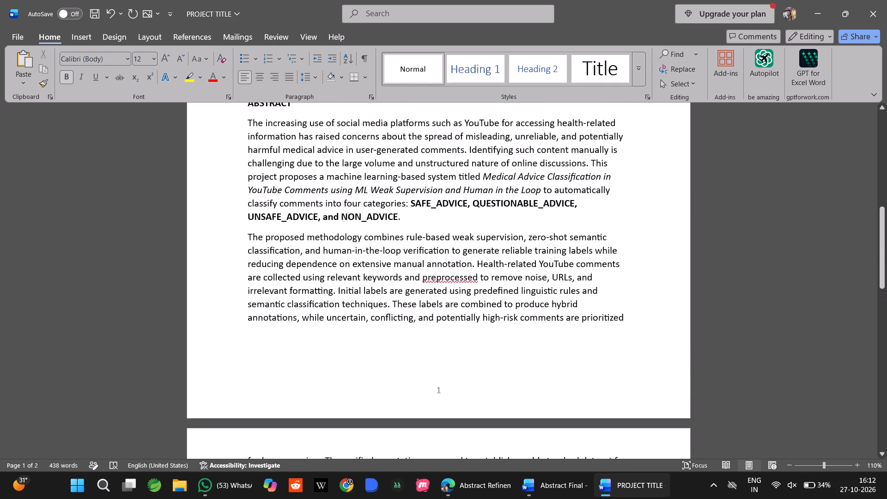
scroll(279, 232, "up", 2)
scroll(254, 217, "down", 1)
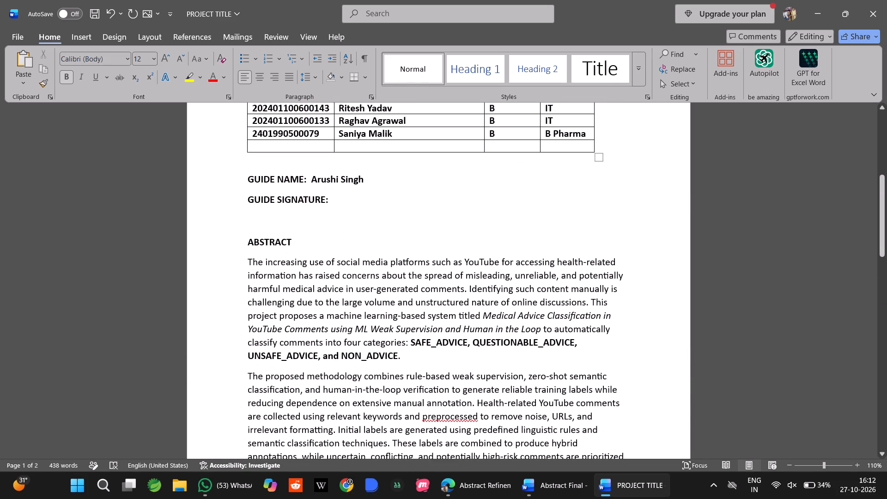
scroll(254, 217, "down", 2)
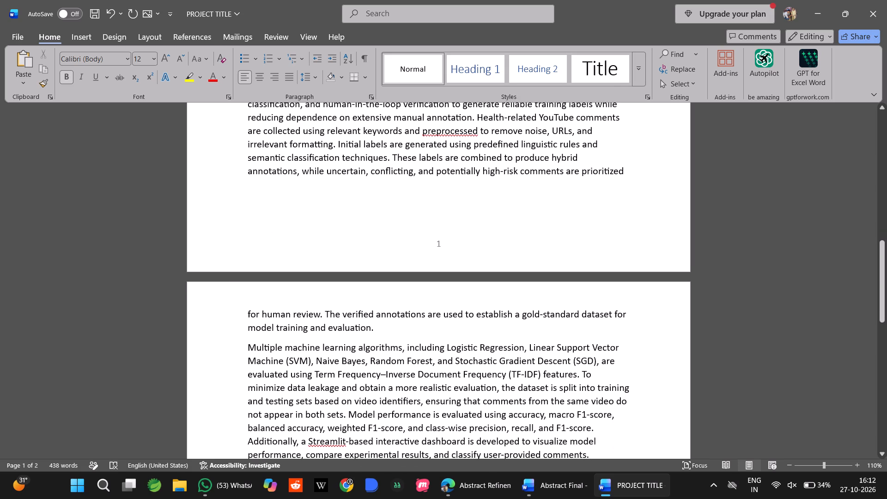
left_click(246, 313)
key("BackSpace")
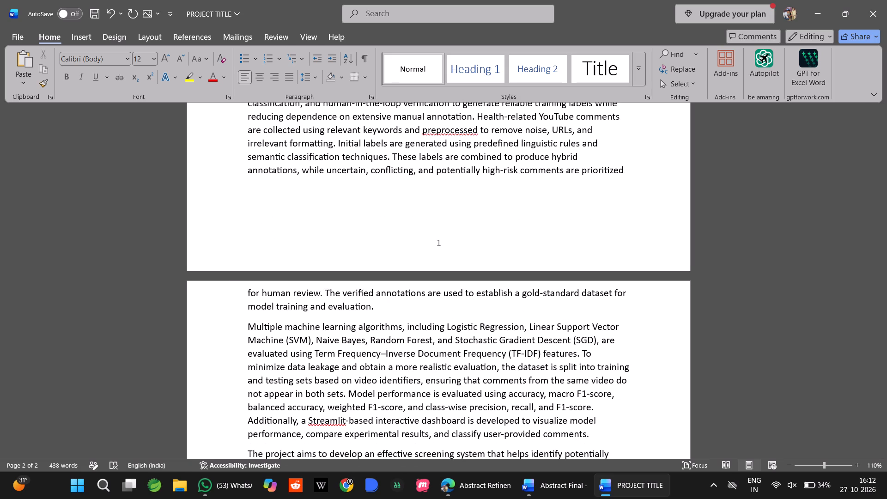
key("BackSpace")
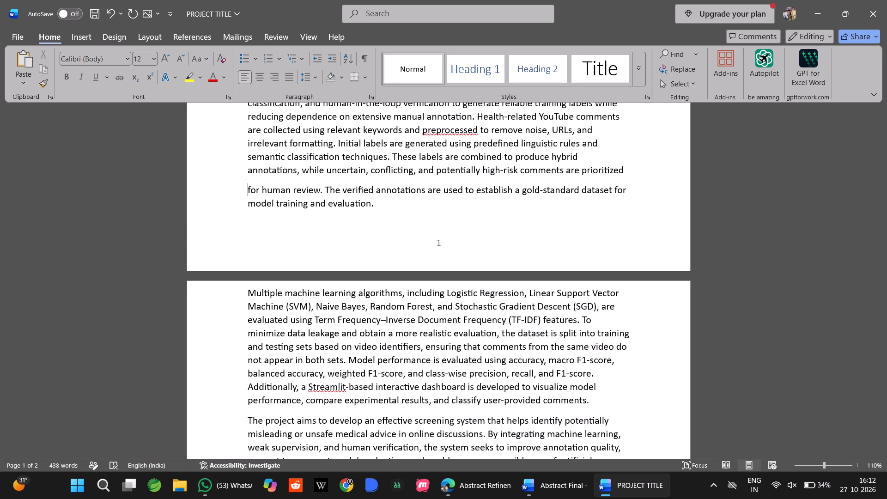
key("BackSpace")
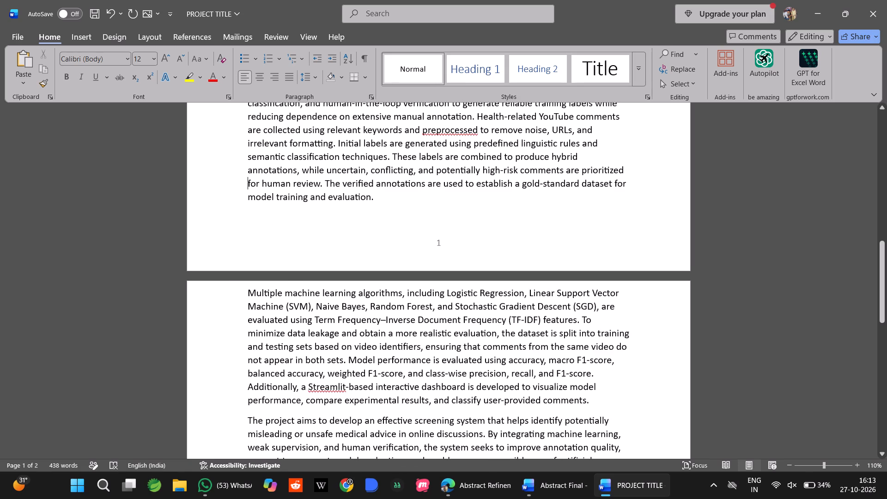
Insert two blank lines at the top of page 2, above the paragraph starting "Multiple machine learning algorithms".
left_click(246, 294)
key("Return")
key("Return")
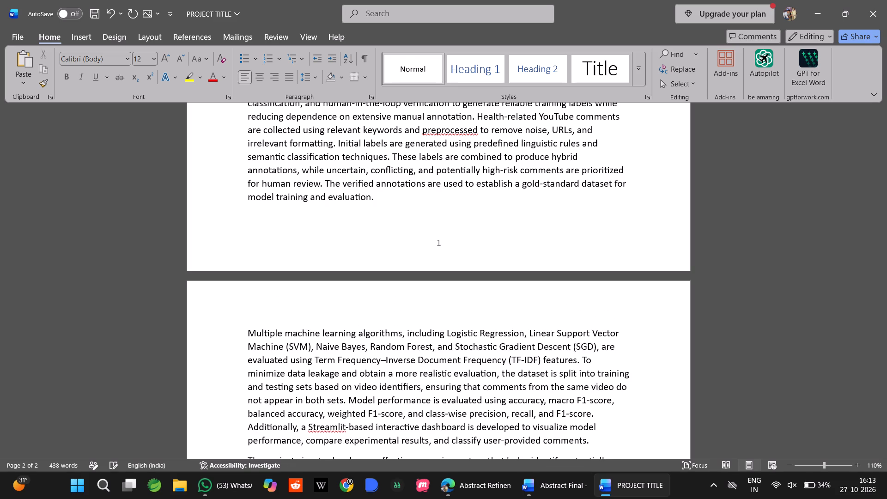
Remove "Streamlit-based" from the dashboard sentence and correct the article so it reads "an interactive dashboard".
scroll(352, 323, "up", 1)
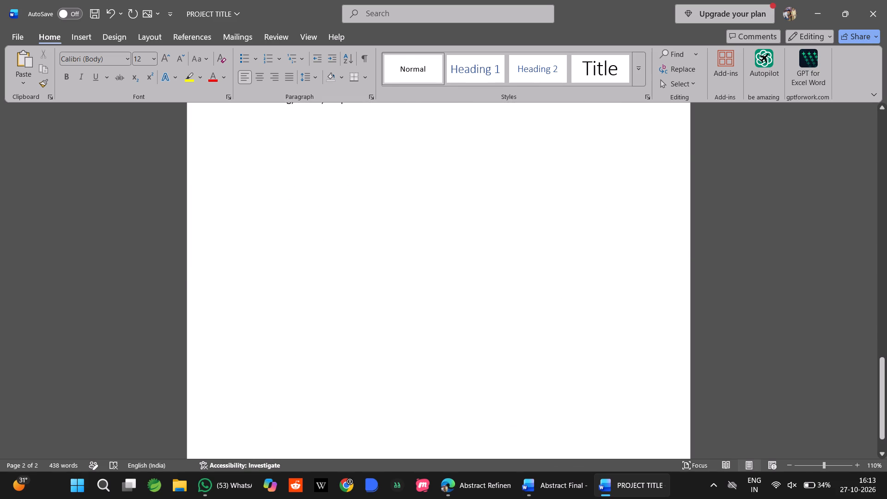
scroll(352, 323, "up", 1)
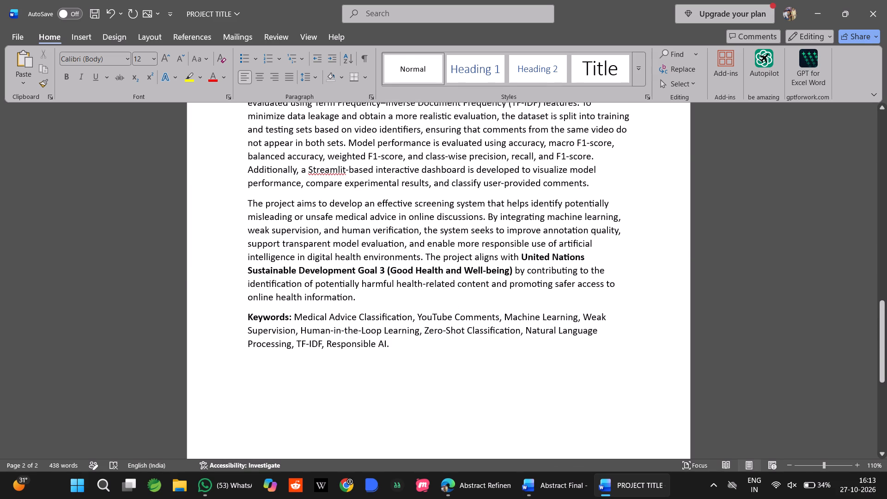
scroll(352, 323, "up", 1)
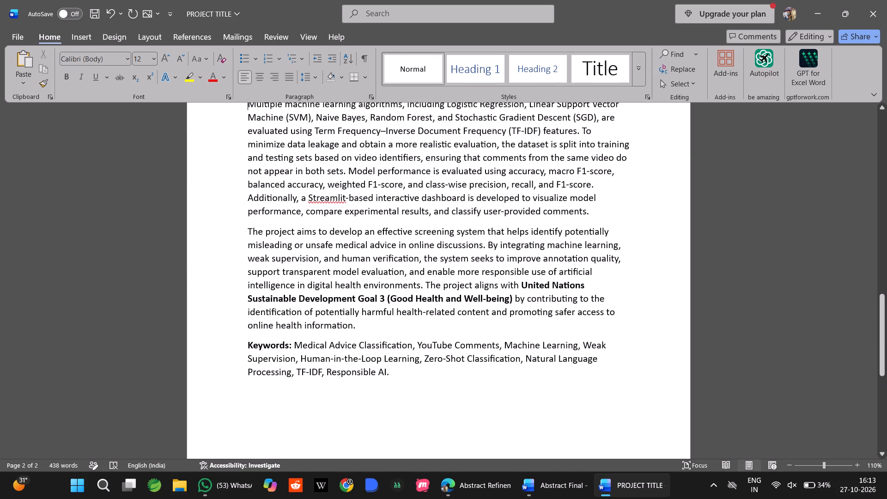
left_click_drag(308, 198, 381, 198)
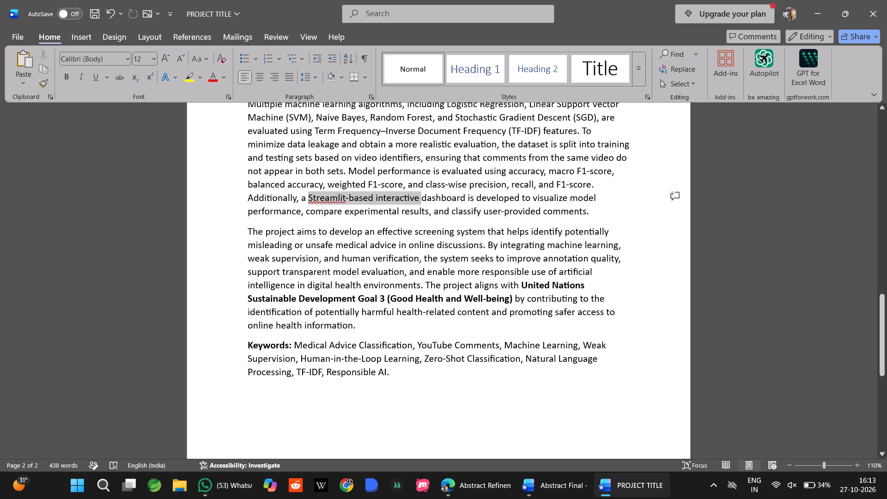
left_click_drag(381, 198, 374, 199)
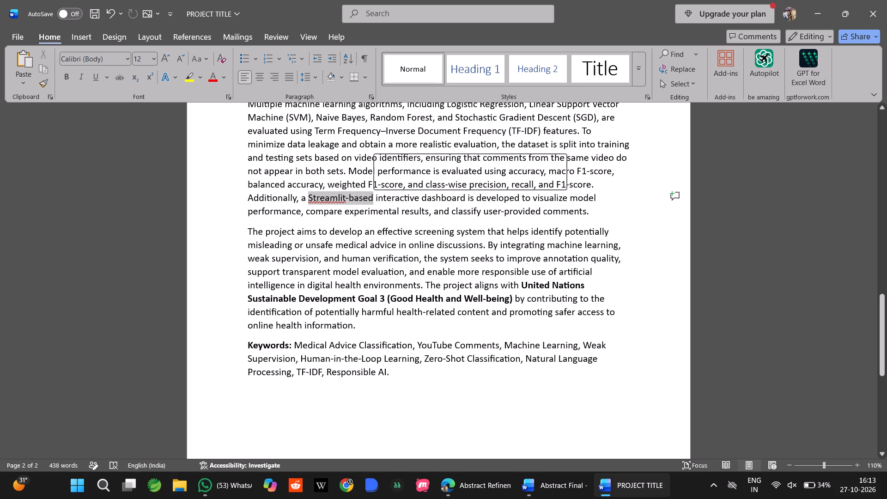
key("BackSpace")
key("BackSpace")
type("n")
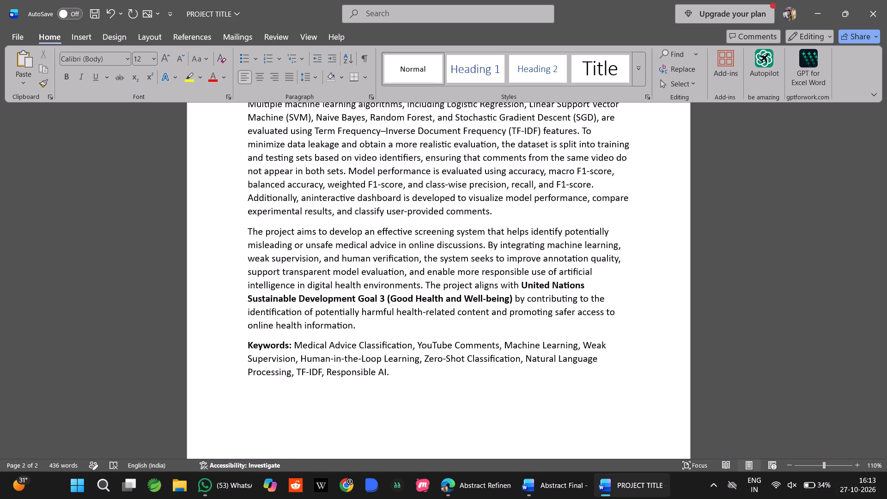
key("space")
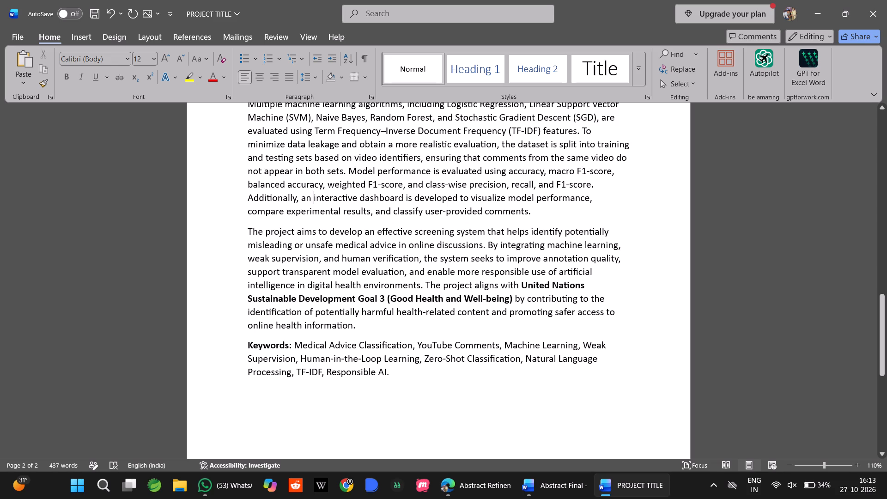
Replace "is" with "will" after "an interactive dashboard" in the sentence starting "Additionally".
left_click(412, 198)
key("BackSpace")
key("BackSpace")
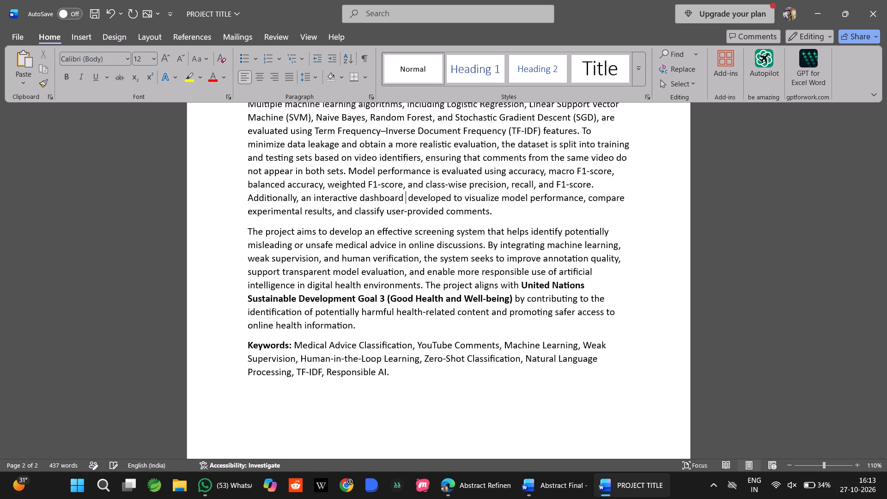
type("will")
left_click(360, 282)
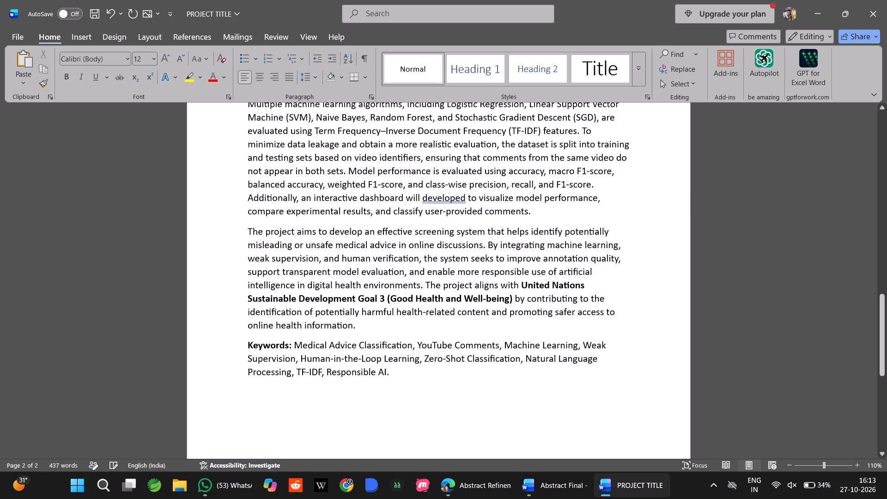
Copy the whole abstract text, from "The increasing use of social media platforms" through the Keywords paragraph.
scroll(360, 282, "up", 1)
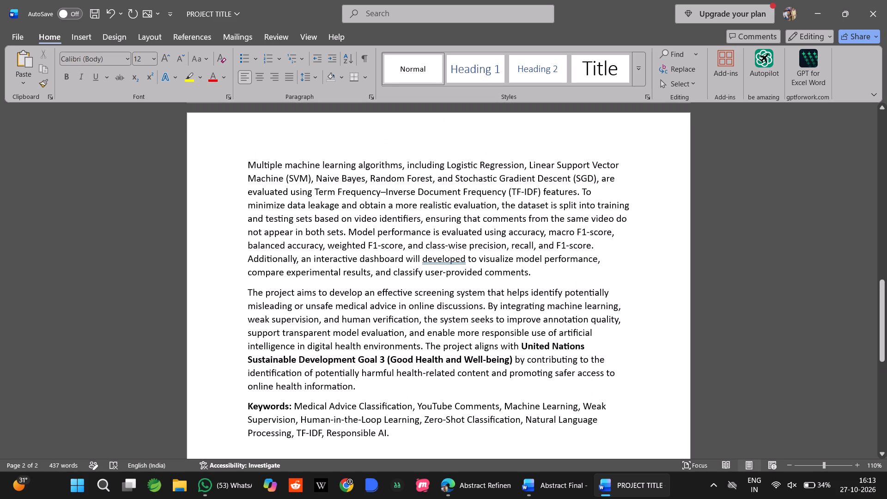
scroll(360, 282, "up", 1)
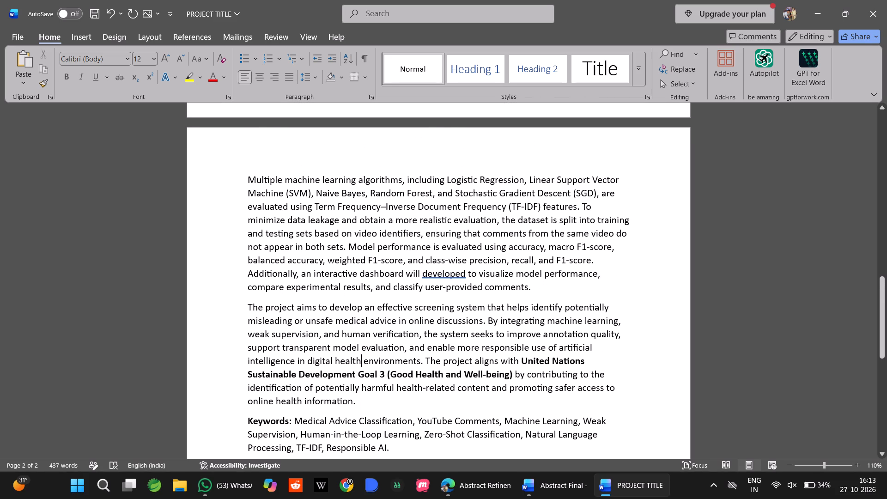
scroll(301, 221, "up", 2)
scroll(255, 188, "up", 1)
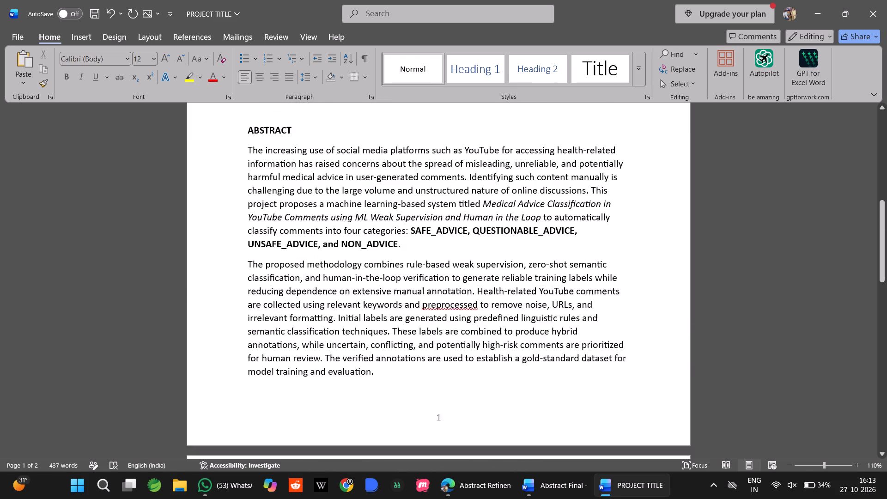
scroll(255, 188, "up", 1)
left_click_drag(249, 170, 298, 363)
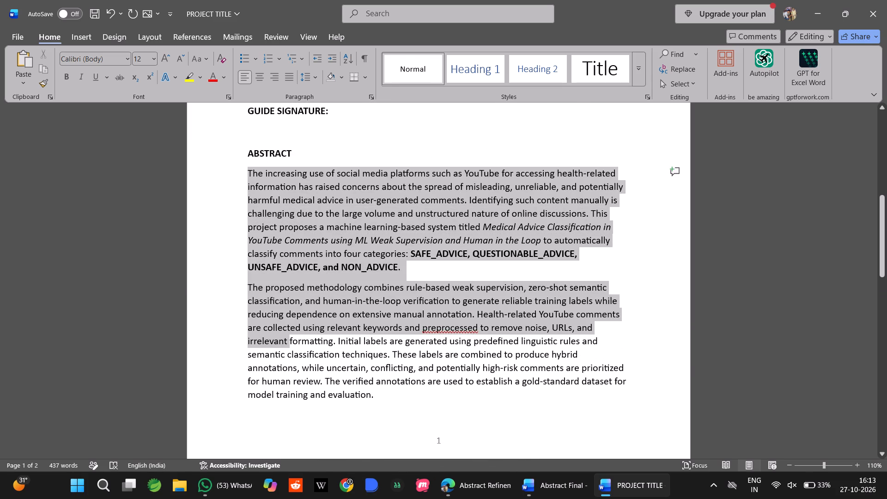
left_click_drag(298, 363, 293, 243)
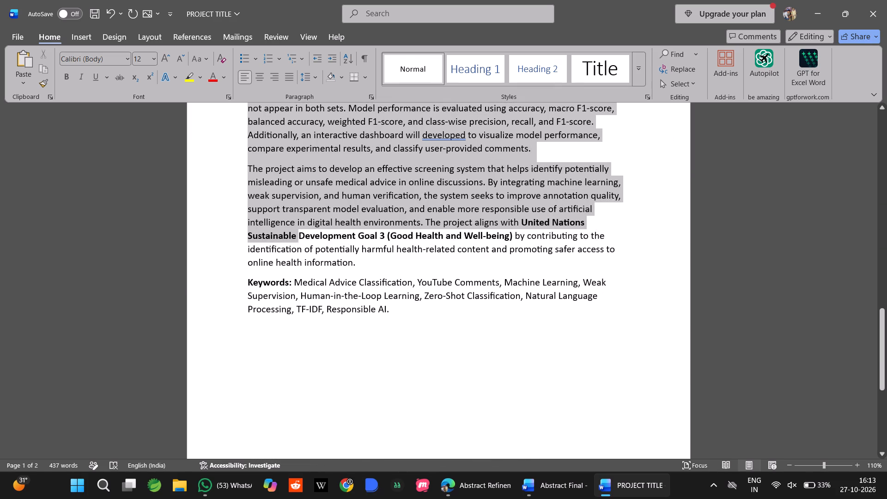
left_click_drag(293, 243, 391, 316)
key("ctrl+c")
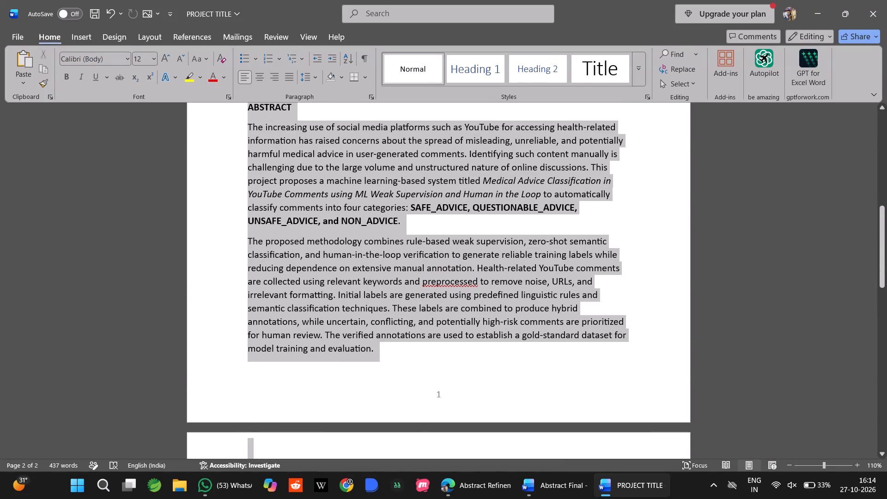
left_click_drag(221, 96, 241, 183)
key("ctrl+v")
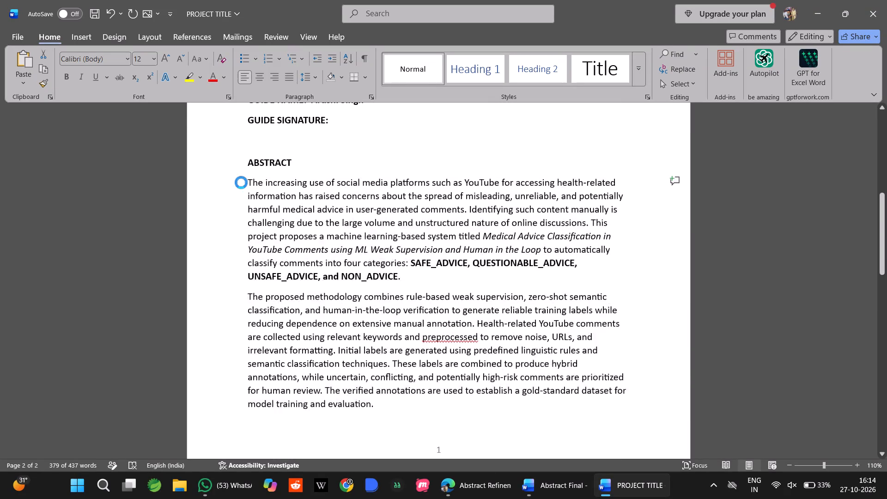
Review the pasted abstract across both pages, including the flagged word "preprocessed" and the page break.
scroll(307, 228, "up", 4)
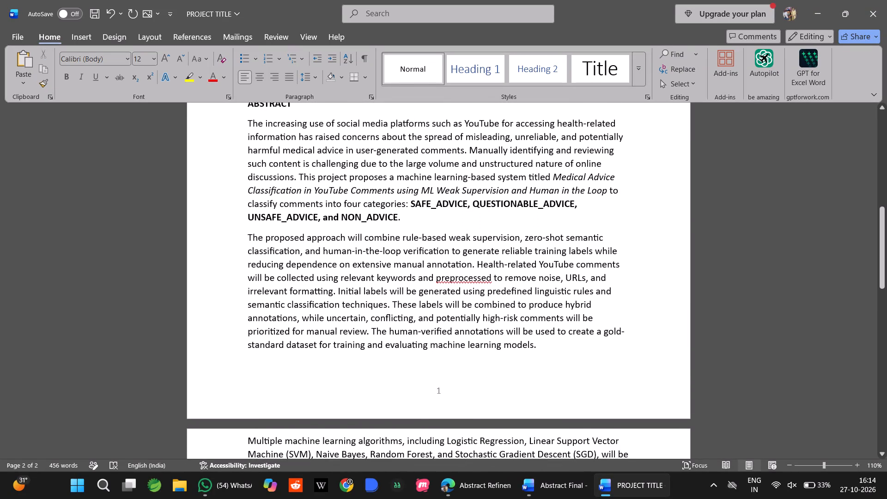
left_click(475, 280)
double_click(454, 279)
left_click(469, 294)
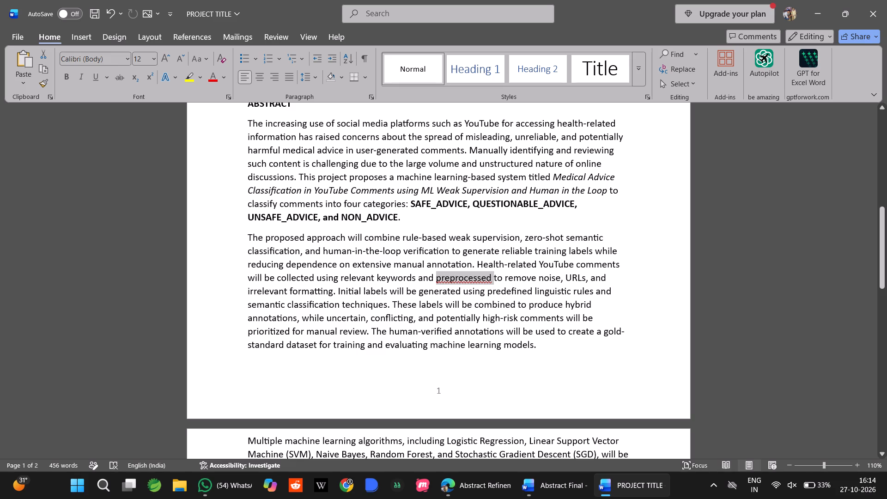
scroll(469, 294, "down", 1)
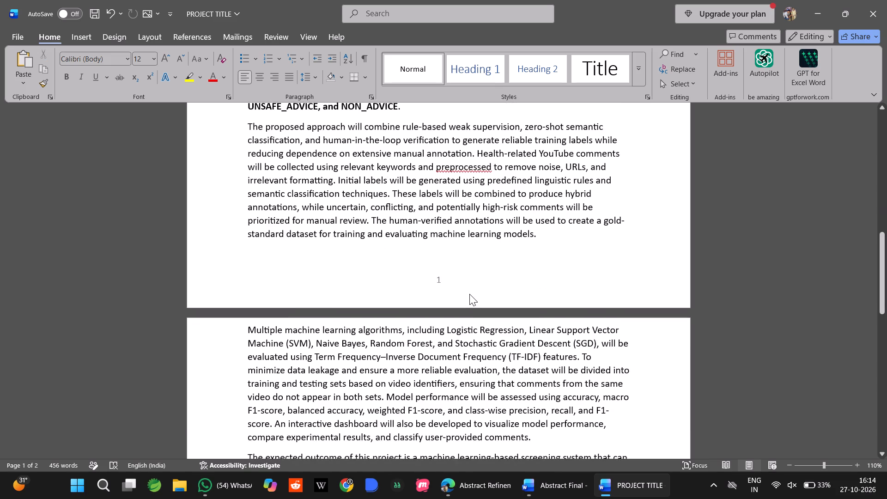
scroll(469, 294, "down", 1)
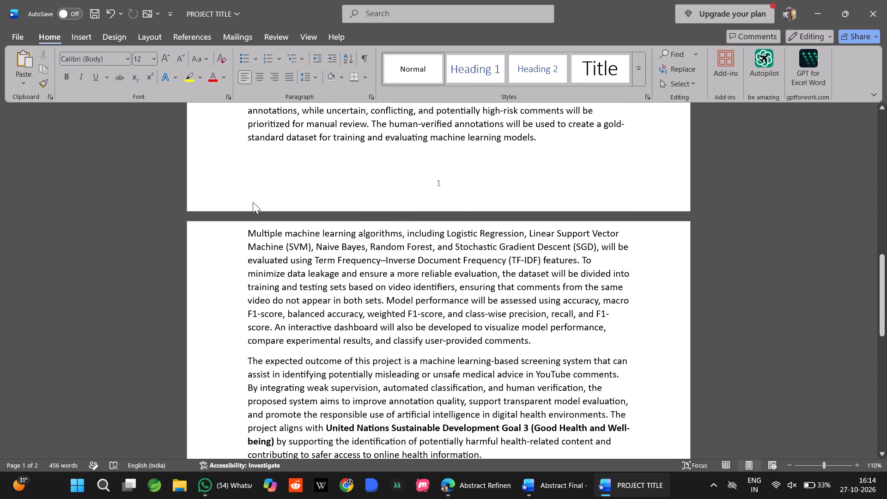
Insert two blank lines above the "Multiple machine learning algorithms" paragraph at the start of the second page.
left_click(247, 233)
key("Return")
key("Return")
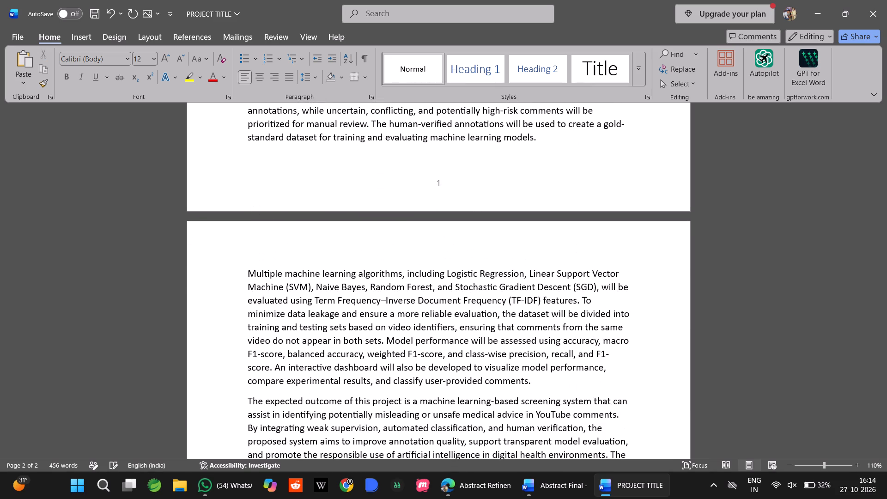
Review the whole document, from the project title and team table through the abstract to the Keywords paragraph.
scroll(247, 233, "down", 1)
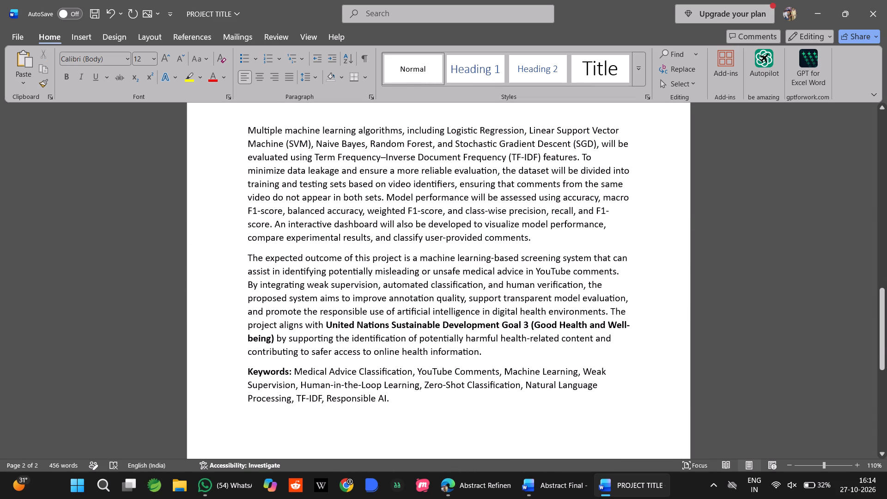
scroll(247, 233, "down", 3)
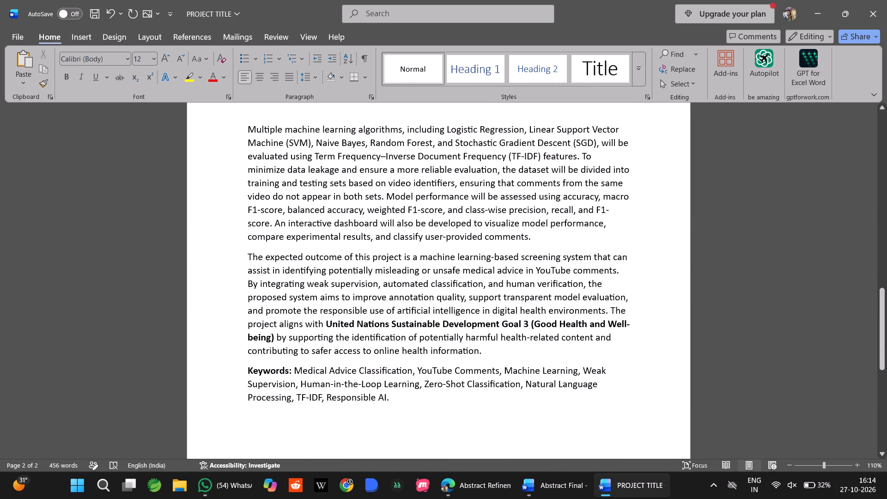
scroll(247, 233, "down", 1)
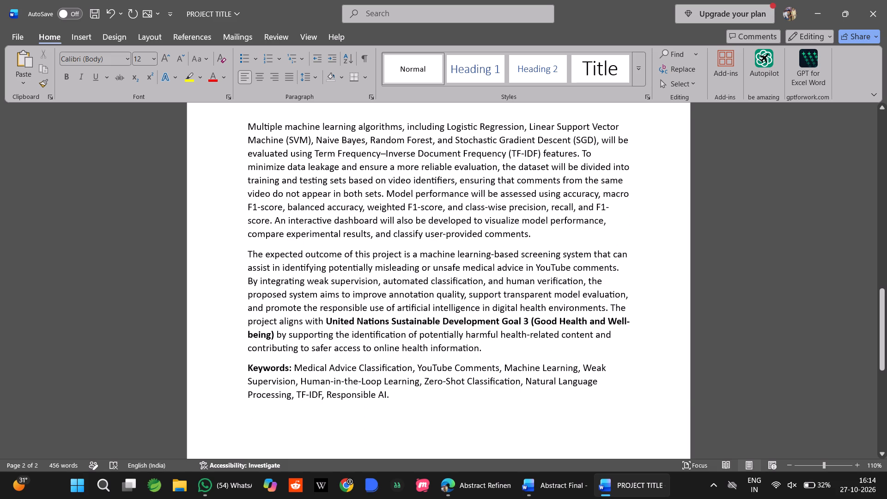
scroll(247, 233, "up", 6)
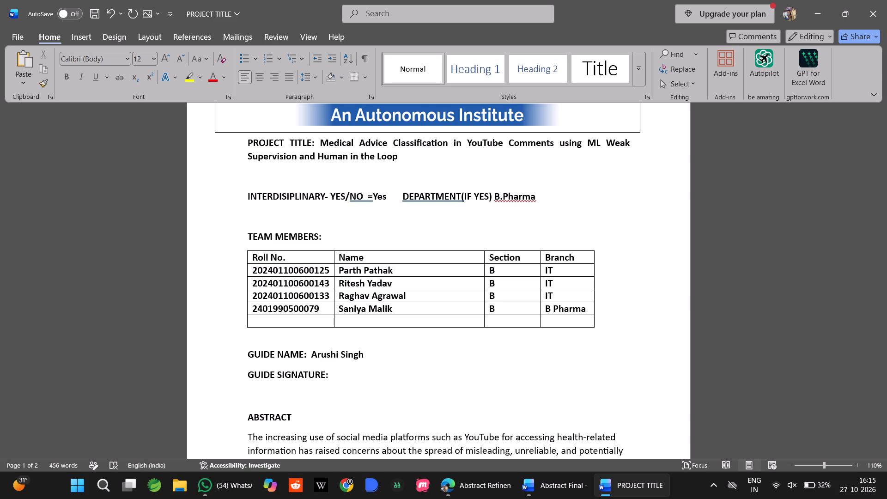
scroll(391, 158, "down", 1)
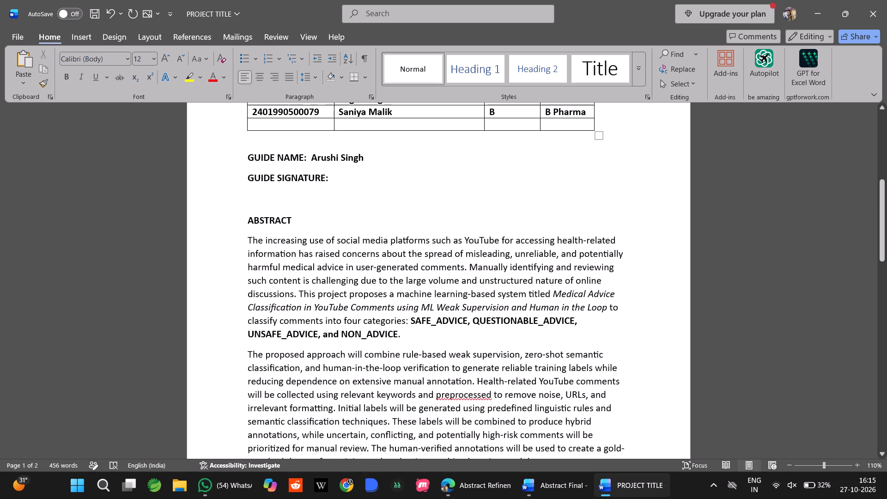
scroll(391, 158, "down", 1)
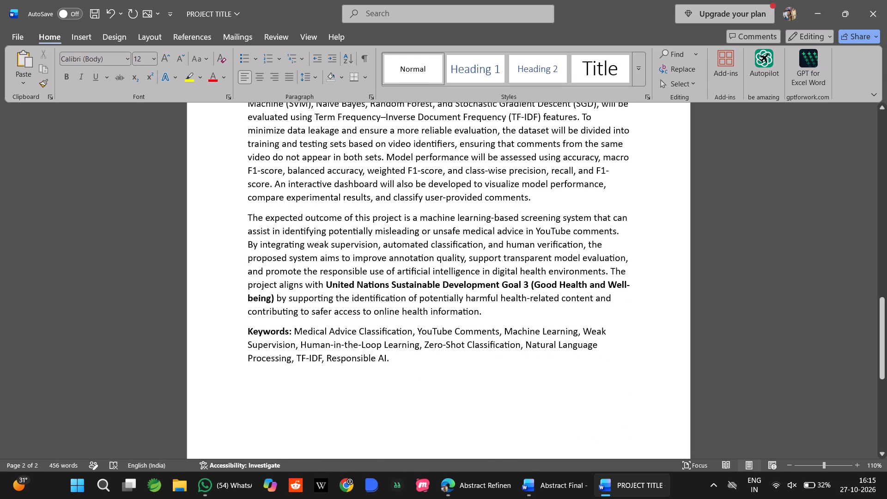
scroll(391, 158, "down", 4)
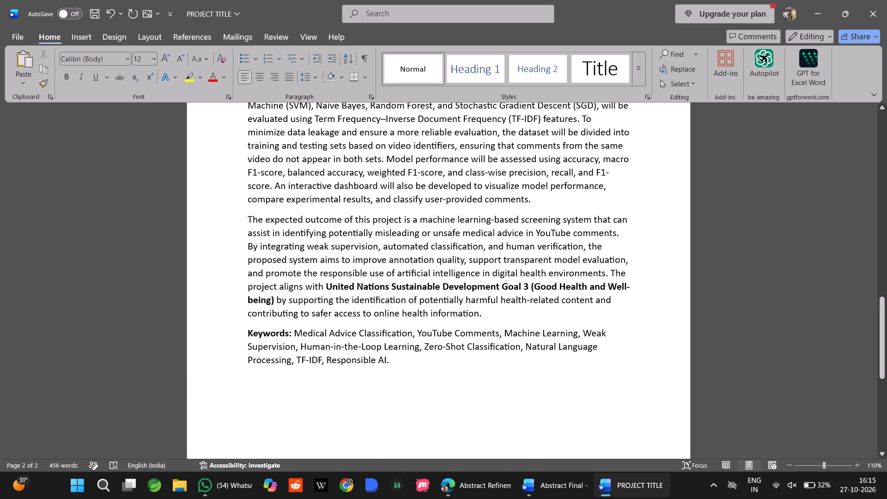
scroll(526, 289, "up", 1)
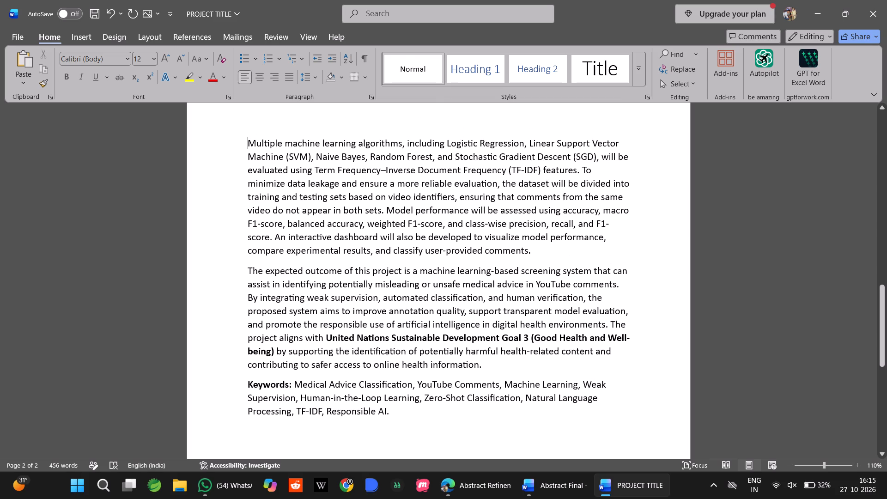
scroll(526, 289, "up", 1)
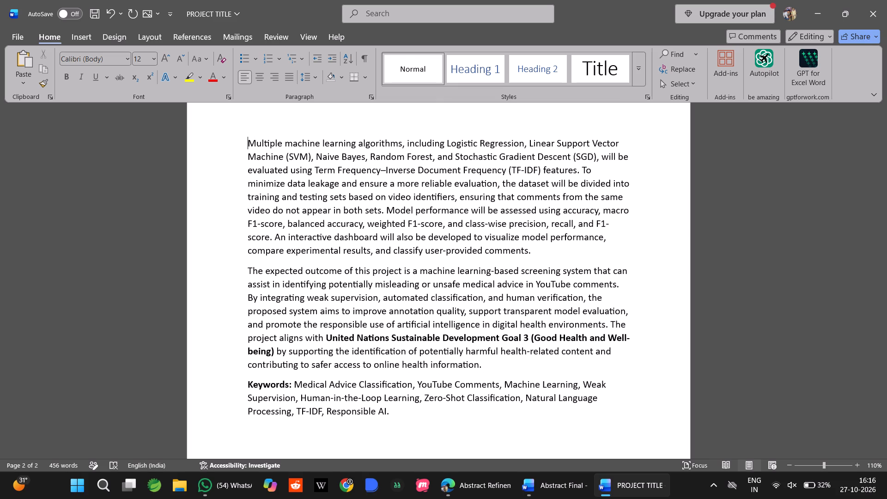
In the PROJECT TITLE line, replace "ML Weak Supervision" with "Machine Learning" before "and Human in the Loop".
scroll(526, 289, "up", 11)
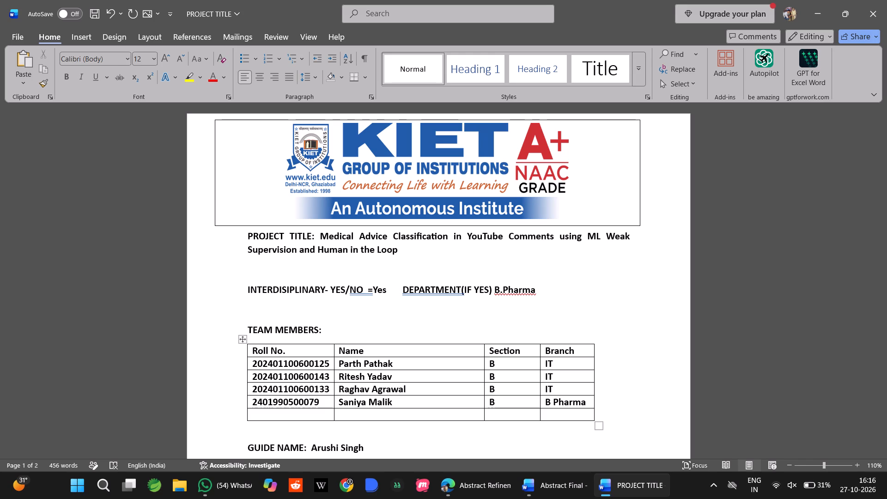
left_click(297, 249)
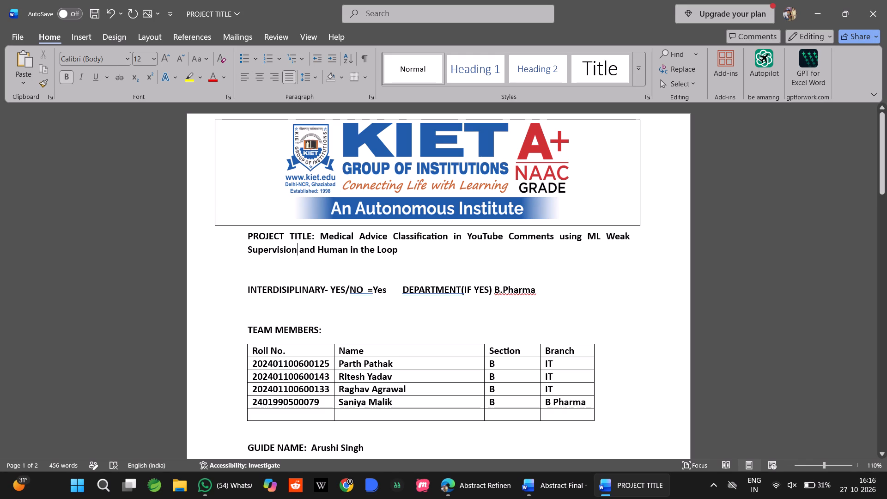
key("BackSpace")
key("BackSpace")
key("BackSpace")
key("BackSpace")
key("BackSpace")
key("BackSpace")
key("BackSpace")
key("BackSpace")
key("BackSpace")
key("BackSpace")
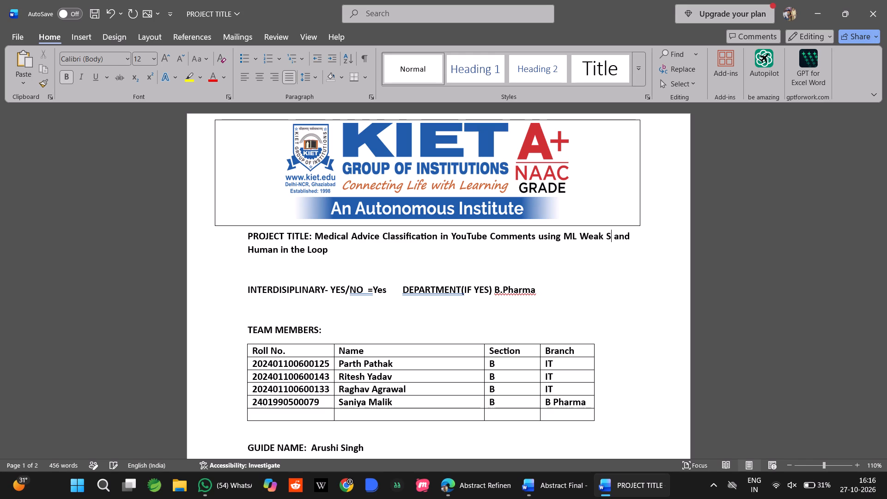
key("BackSpace")
key("BackSpace")
key("BackSpace")
key("BackSpace")
key("BackSpace")
key("BackSpace")
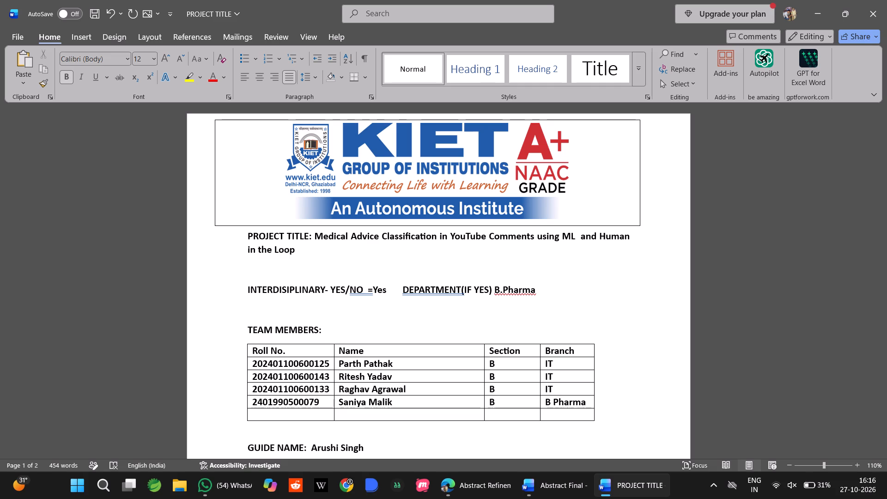
key("BackSpace")
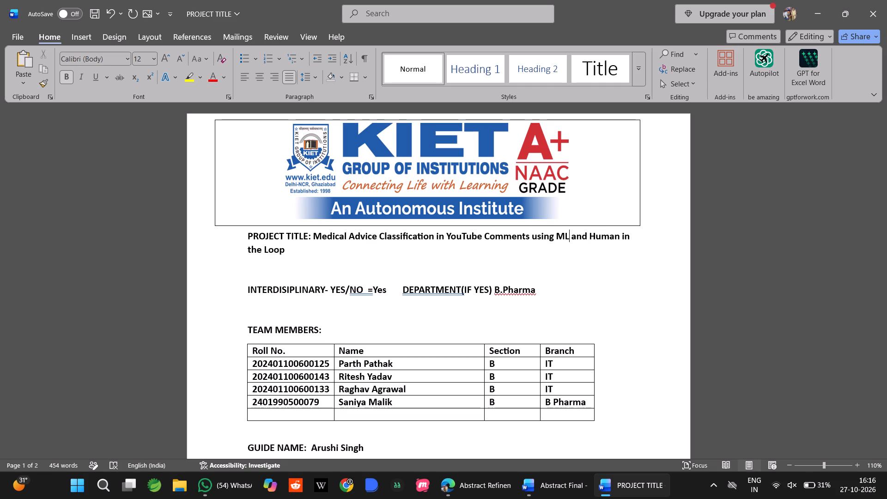
key("BackSpace")
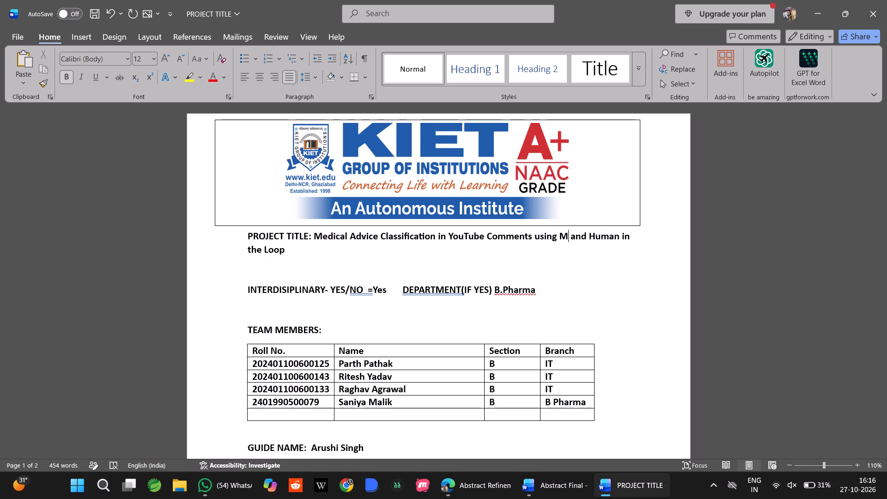
type("achine Learning")
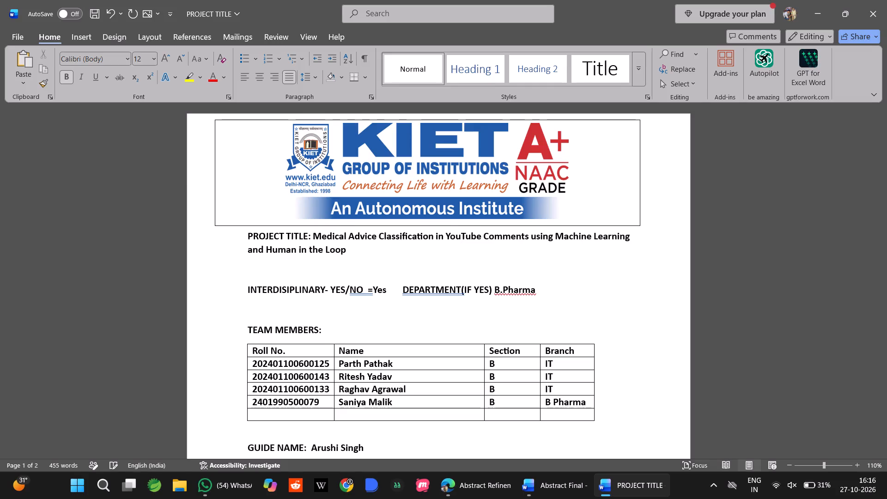
Save a copy of the document in Downloads as a Word Document named Final_project_abstarct_major.
left_click(14, 33)
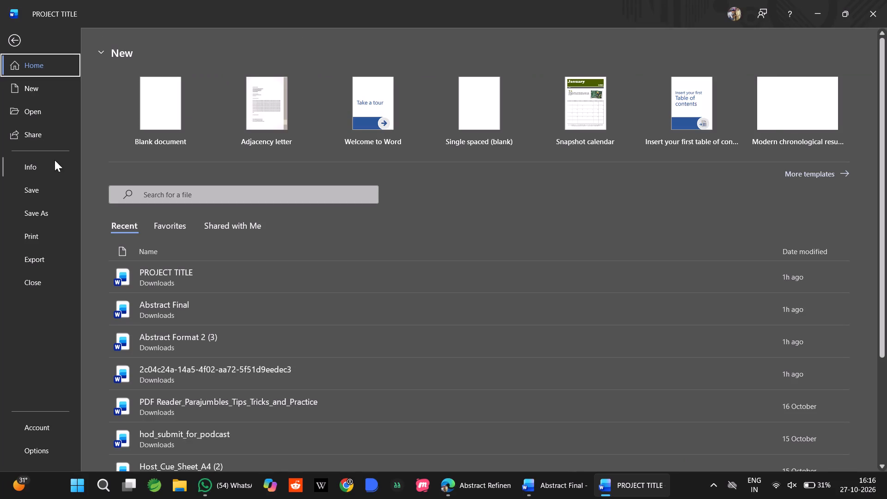
left_click(54, 215)
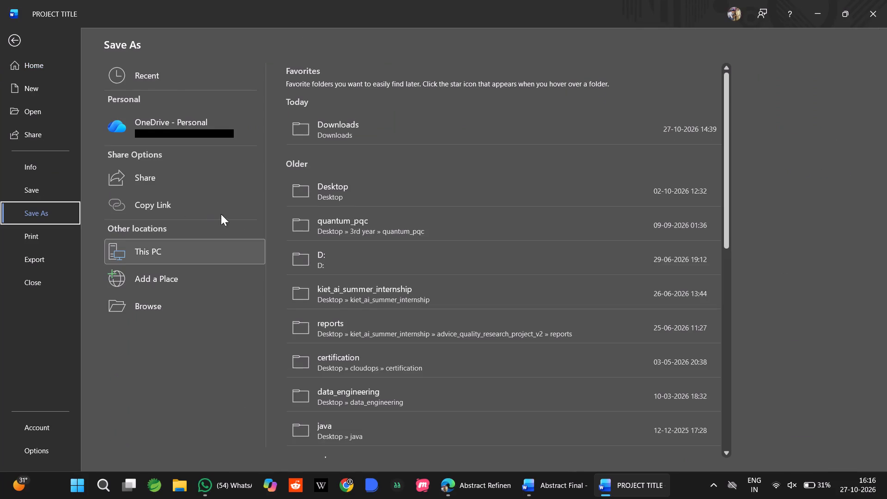
left_click(368, 135)
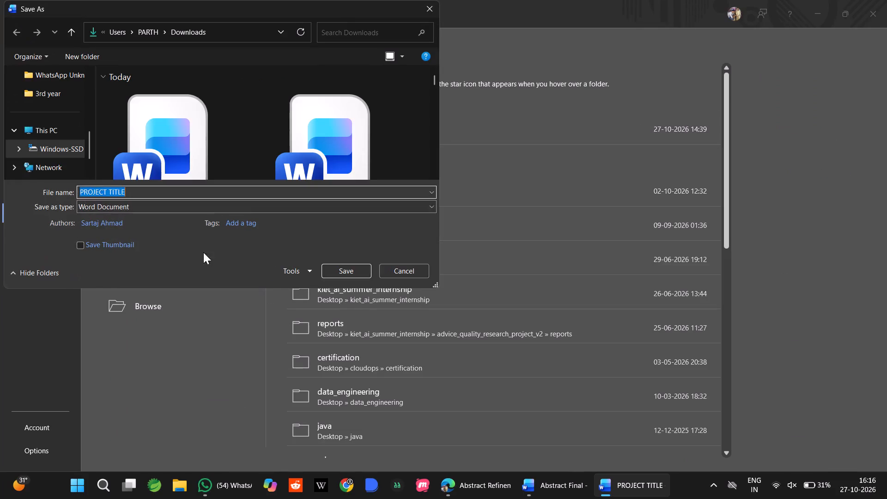
key("BackSpace")
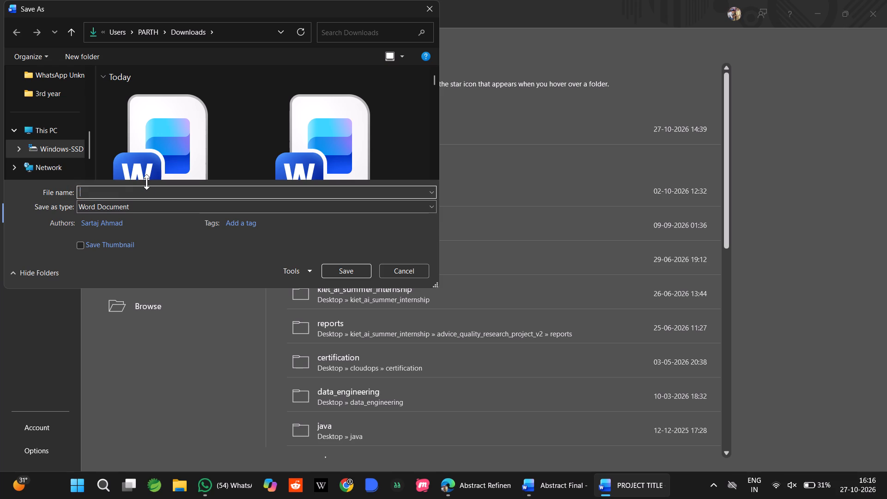
type("Final_project_abstarct_major")
left_click(124, 209)
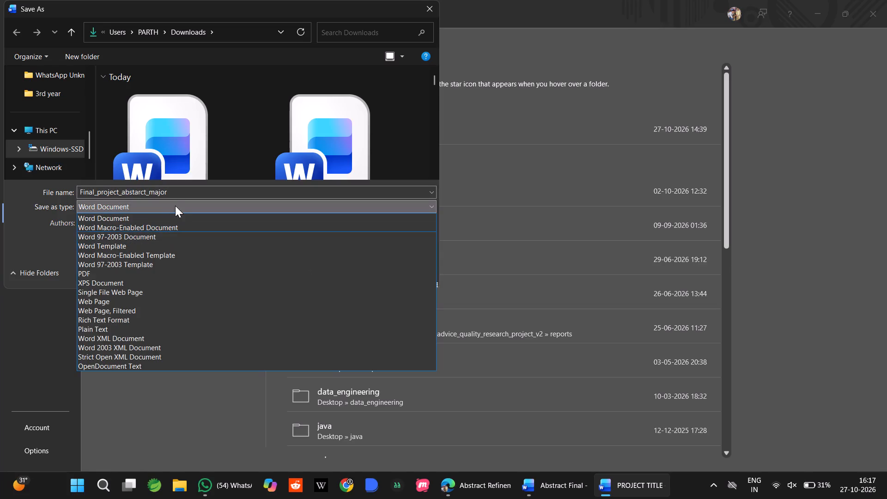
left_click(164, 217)
left_click(337, 267)
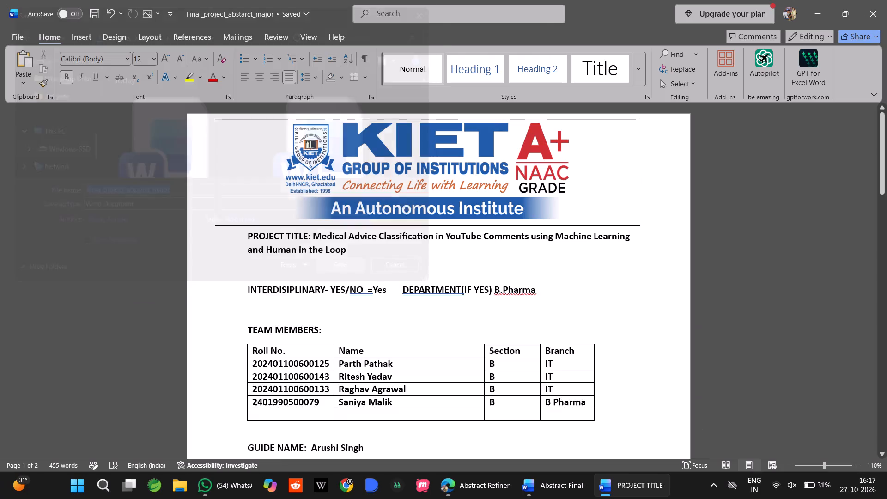
Save the document in Downloads as a PDF under the same file name, Final_project_abstarct_major.
left_click(13, 37)
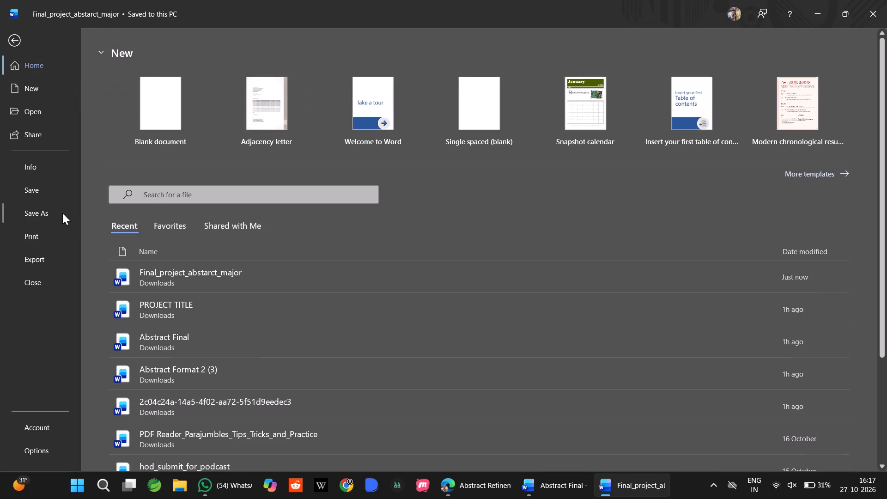
left_click(62, 213)
left_click(345, 137)
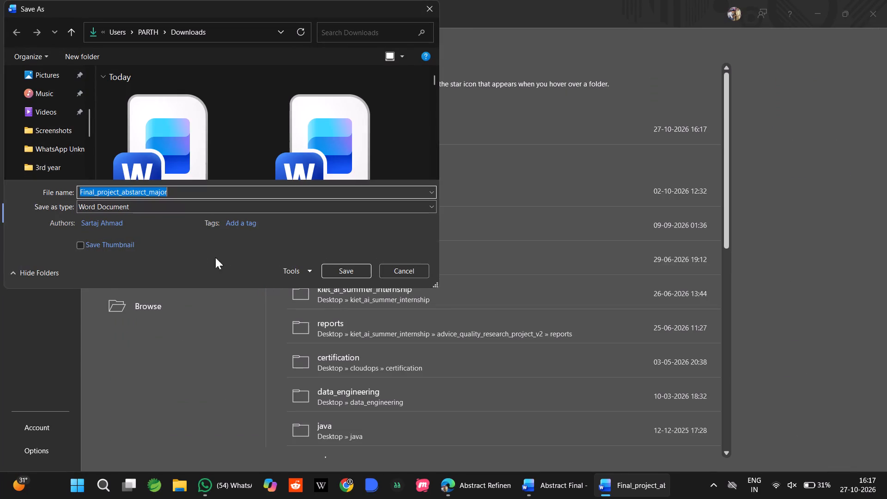
left_click(128, 207)
left_click(147, 273)
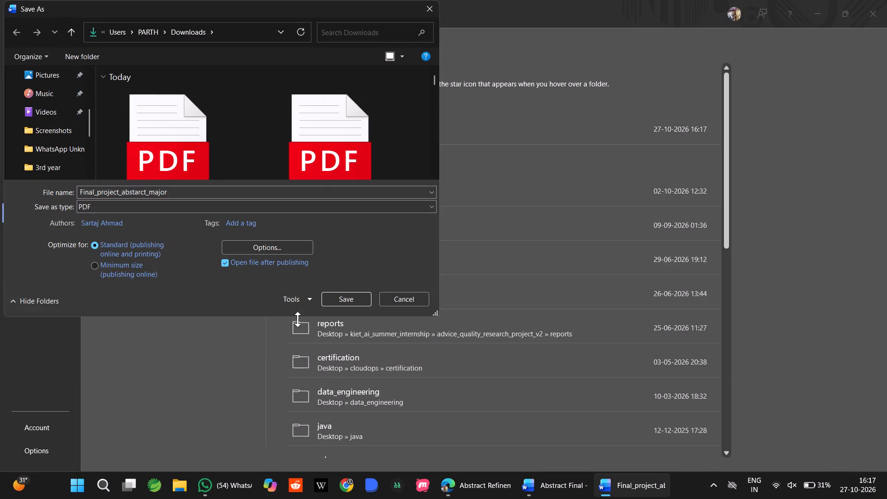
Complete the PDF export of Final_project_abstarct_major to the Downloads folder, with the file set to open after publishing.
left_click(344, 298)
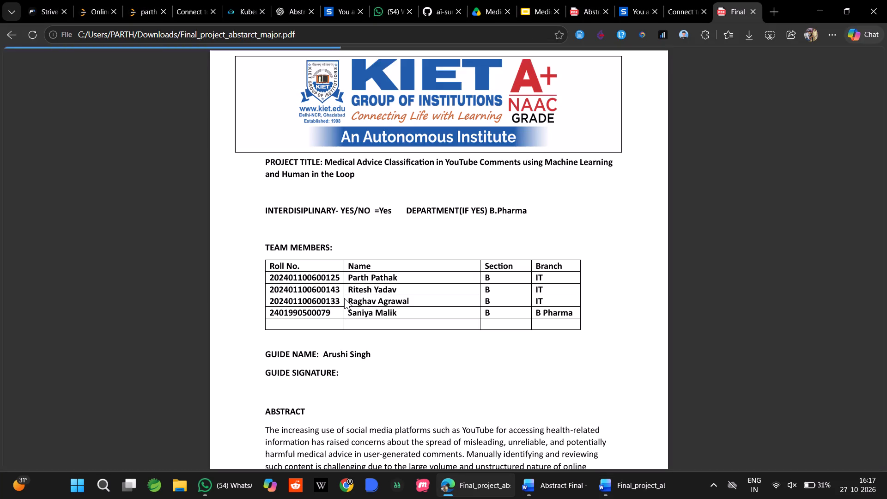
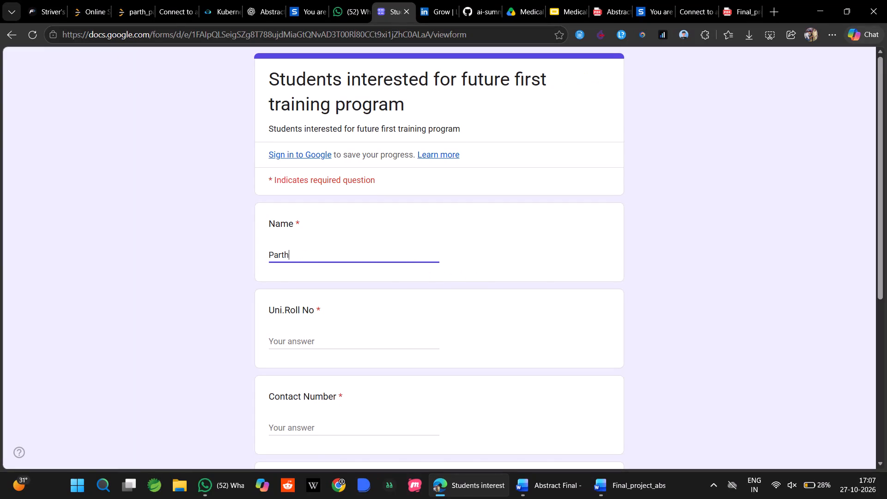
Complete the Name answer with the student's surname and enter the university roll number in the future first training program form.
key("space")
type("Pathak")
left_click(341, 340)
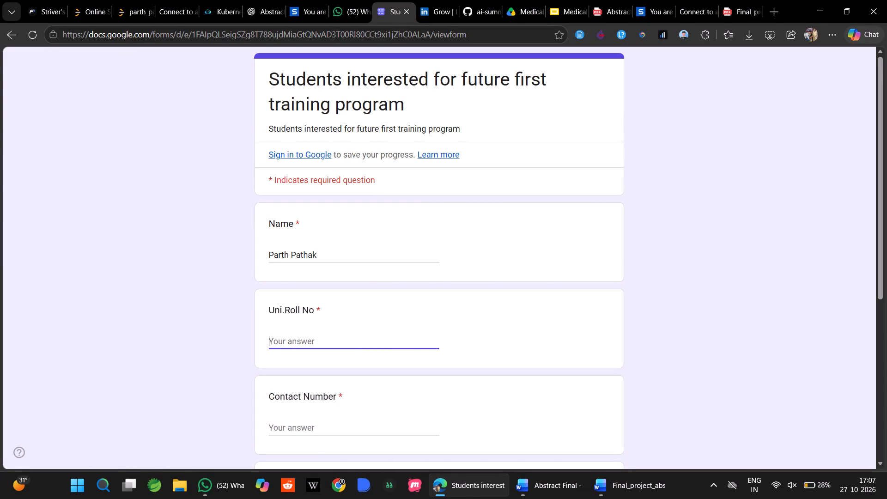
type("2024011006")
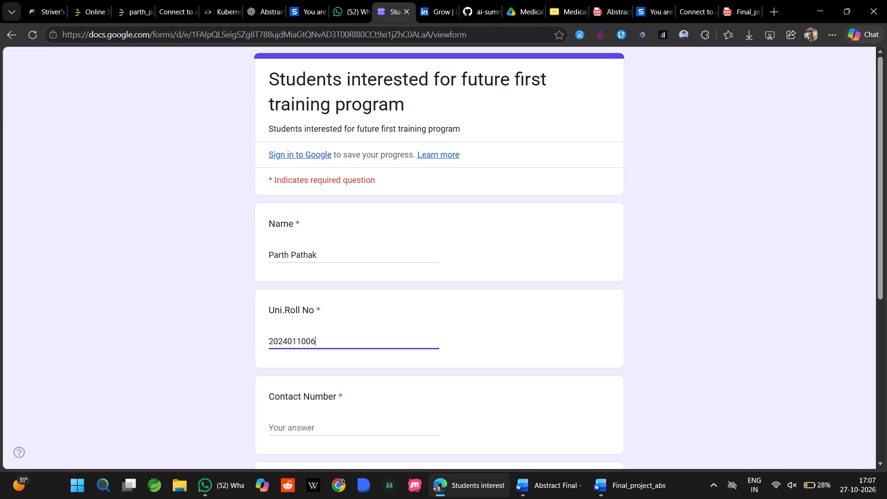
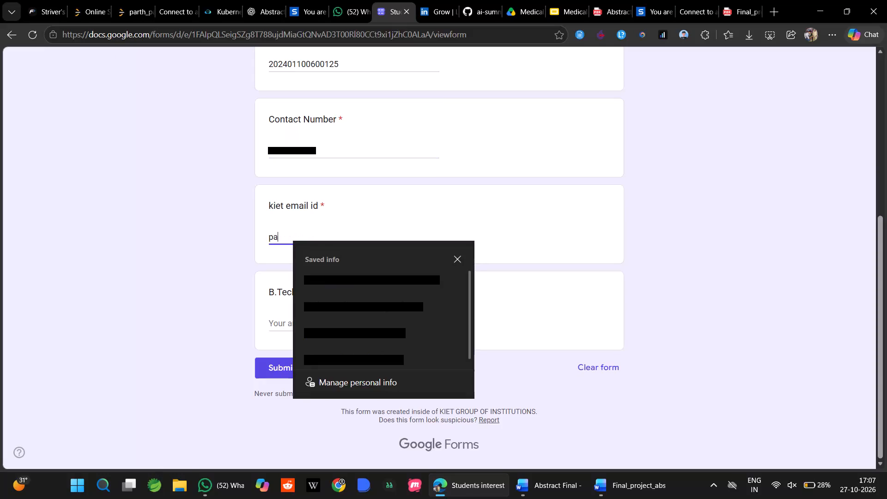
Complete the form's remaining fields with the saved KIET email address and a B.Tech CGPA till date of 8.44.
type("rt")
left_click(351, 274)
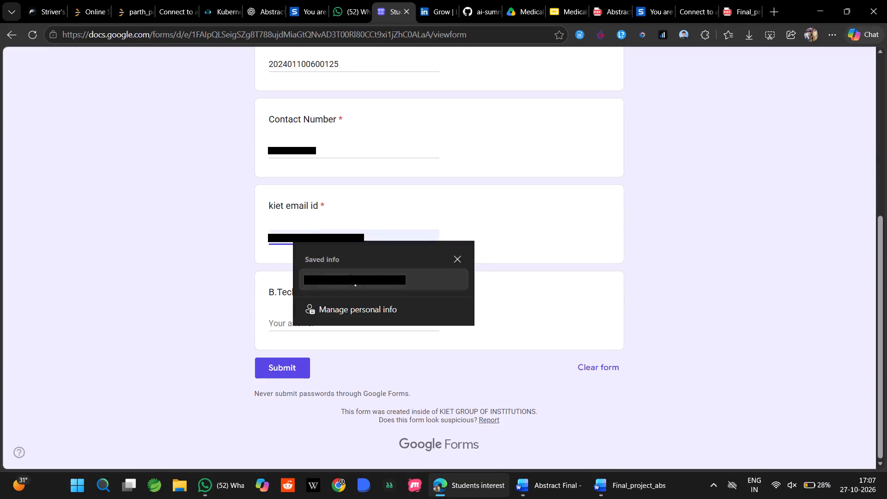
left_click(363, 321)
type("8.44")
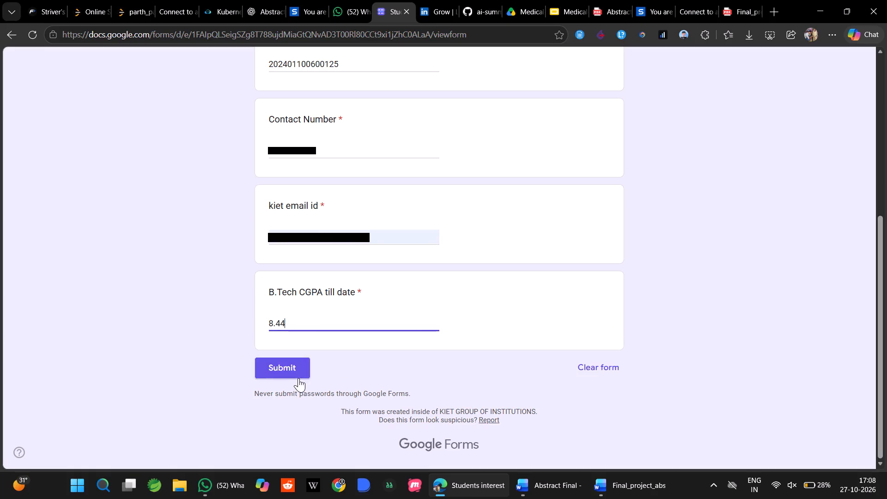
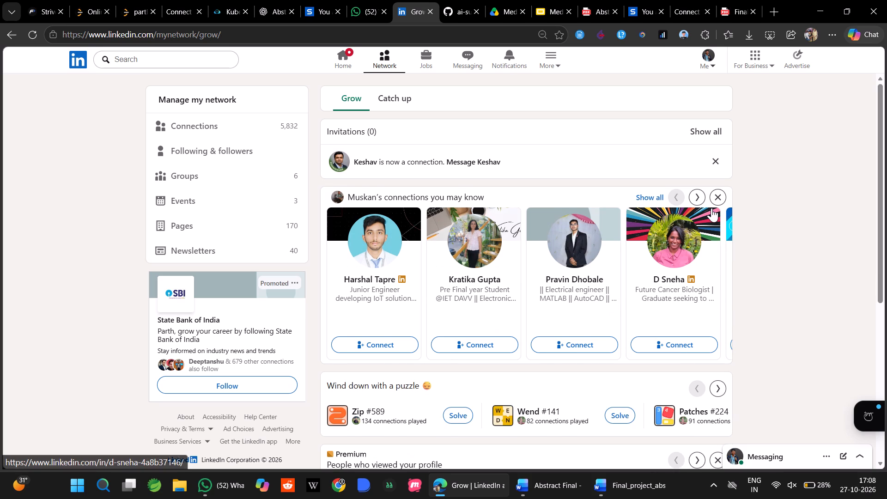
Open the LinkedIn home feed and read the full post about reaching Pupil on Codeforces.
left_click(333, 63)
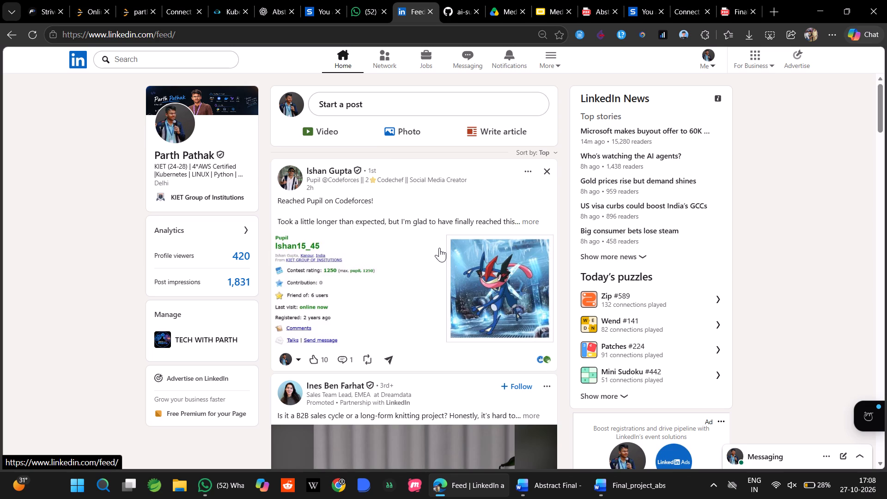
left_click(520, 220)
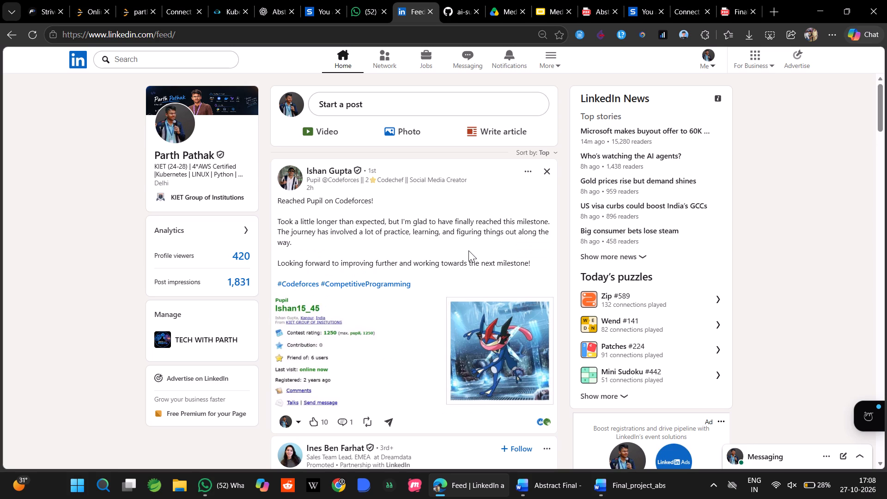
scroll(468, 250, "down", 3)
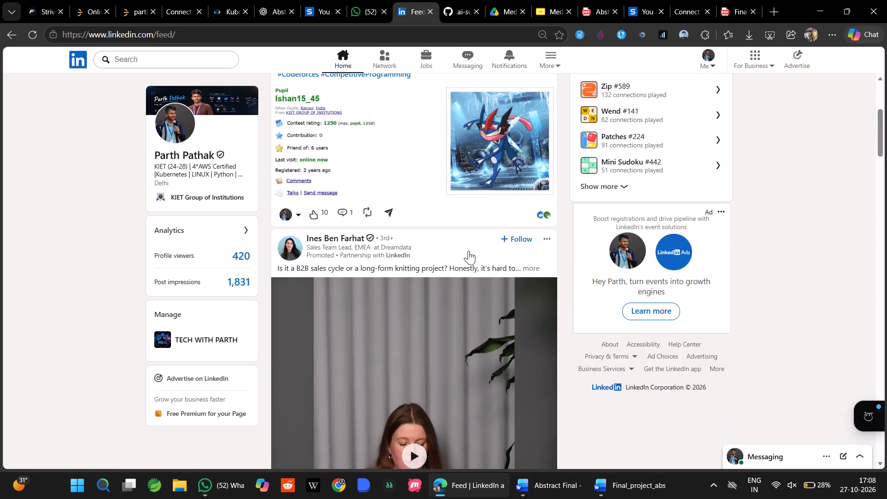
Examine the INNOTECH '26 Department Round post in the feed, enlarging its team photo and reading the expanded text.
scroll(468, 250, "down", 8)
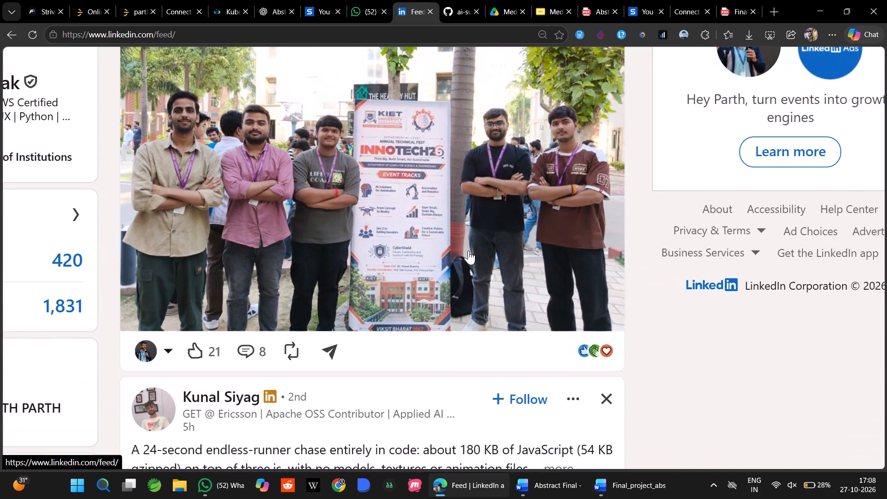
scroll(468, 250, "up", 1)
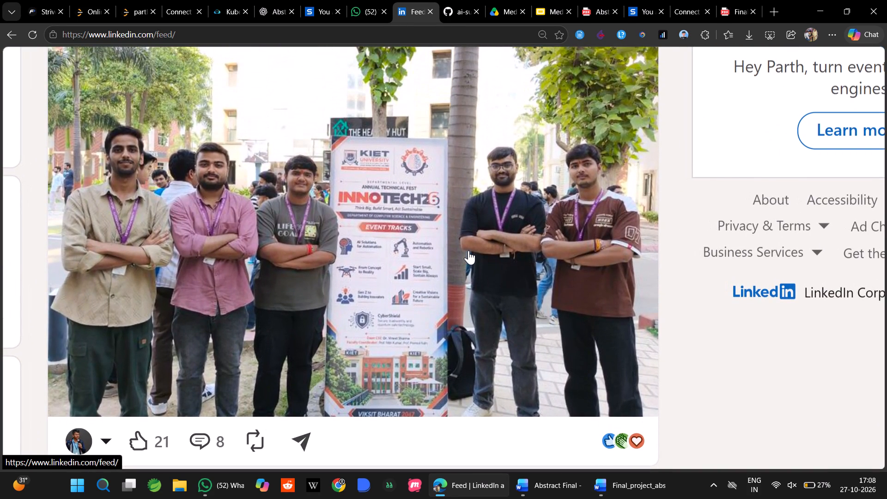
scroll(468, 250, "up", 1)
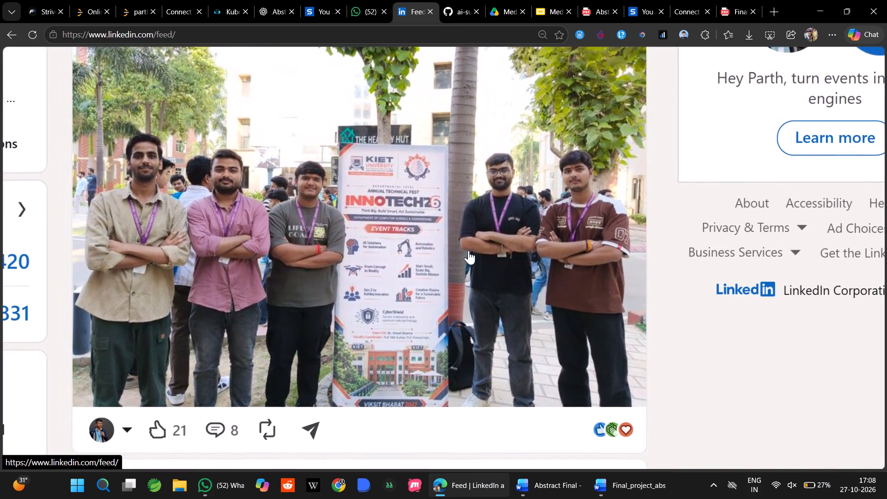
scroll(468, 250, "up", 3)
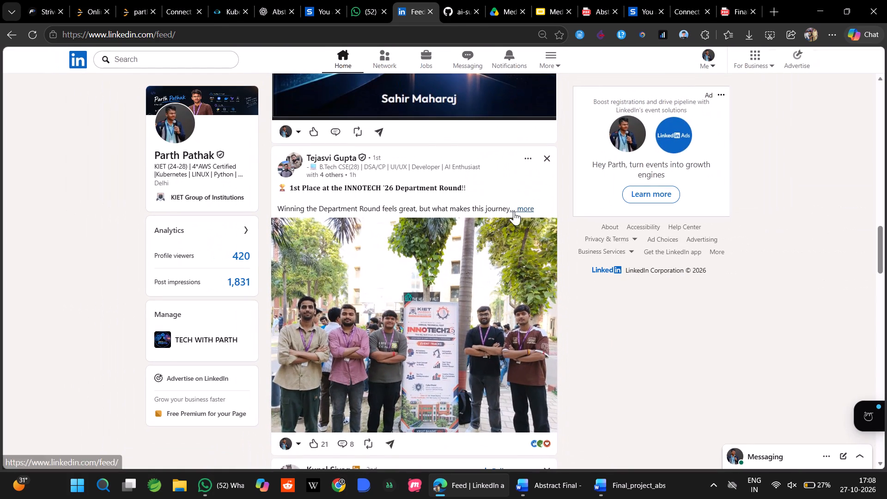
left_click(518, 211)
scroll(381, 367, "down", 2)
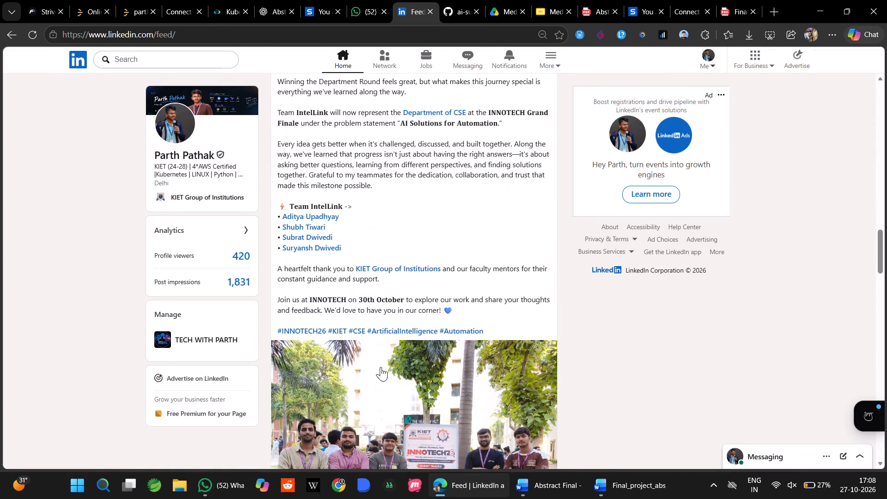
scroll(381, 367, "down", 5)
Watch the feed video of the endless-runner chase made entirely in code.
scroll(381, 367, "down", 2)
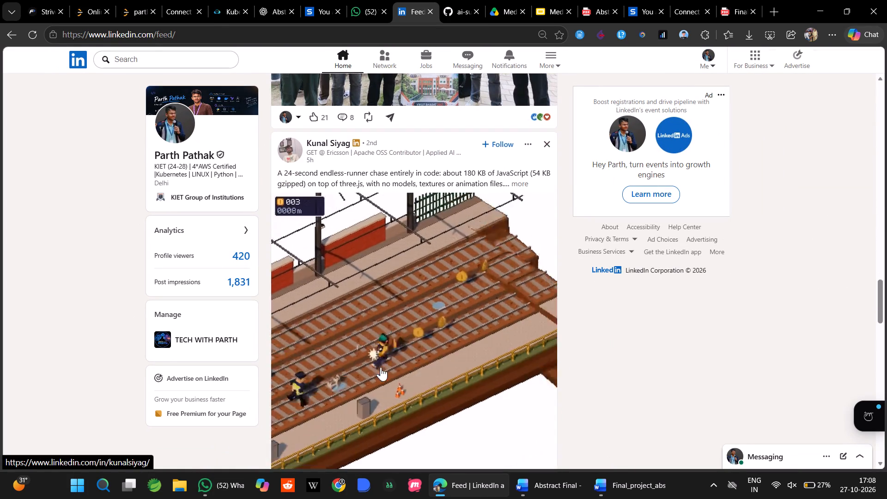
scroll(381, 367, "down", 2)
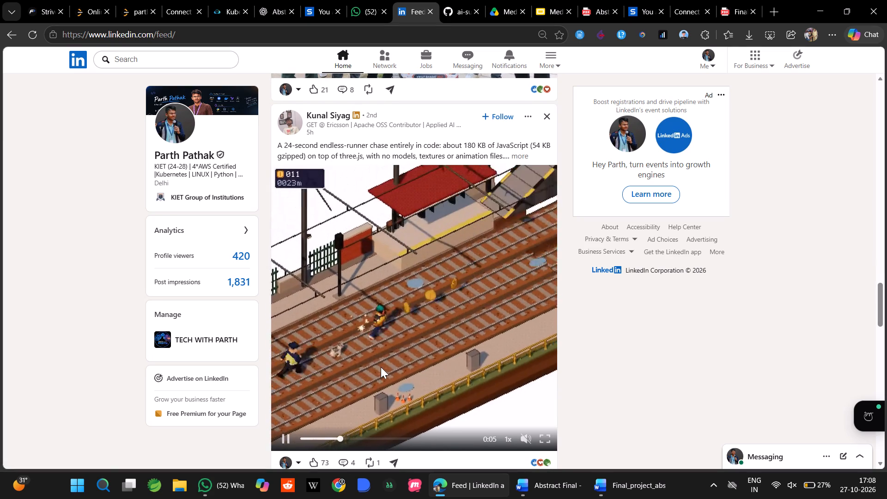
scroll(381, 367, "down", 1)
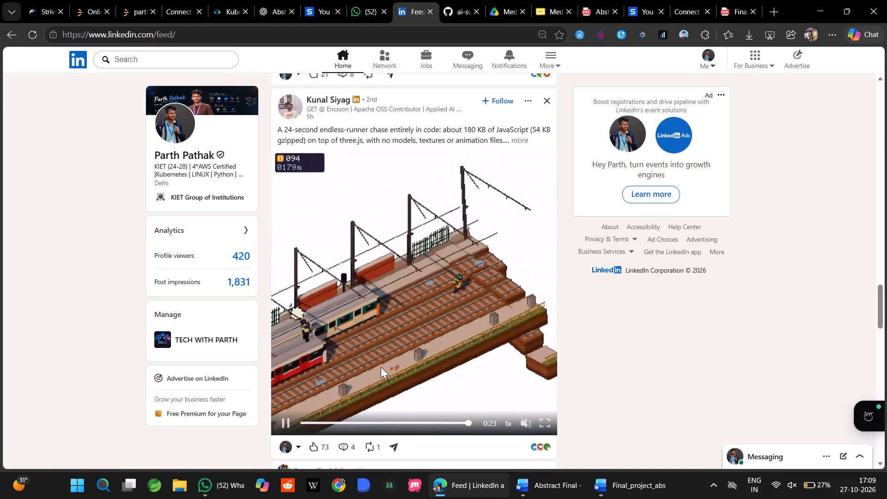
scroll(381, 367, "down", 3)
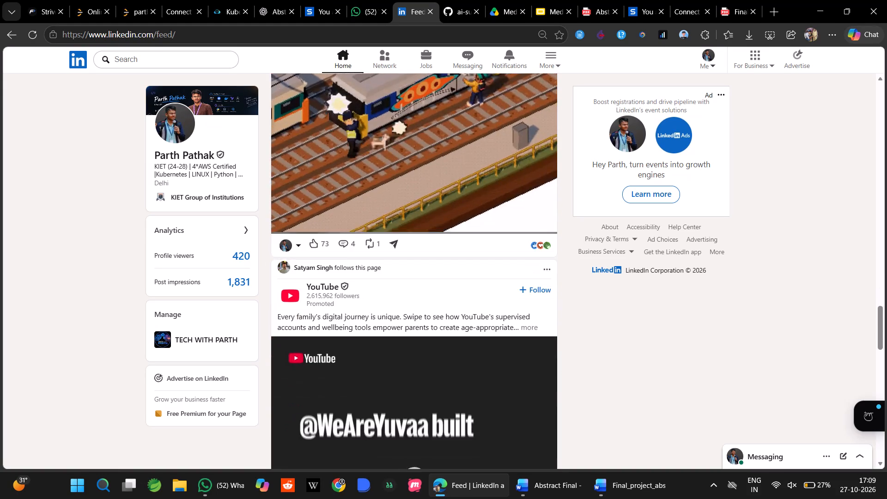
Find the KIET Group of Institutions post on the HACKIIITD – ESYA Hackathon and examine its Team Octupus poster up close.
scroll(381, 367, "down", 5)
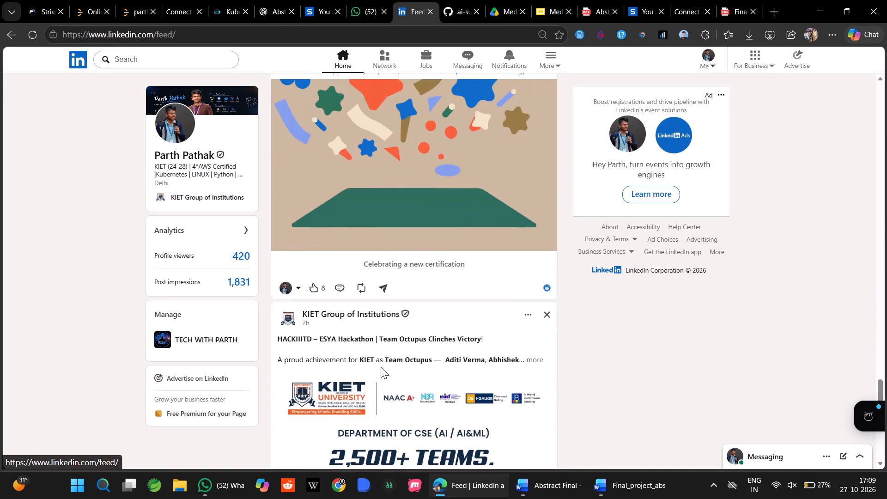
scroll(381, 367, "down", 3)
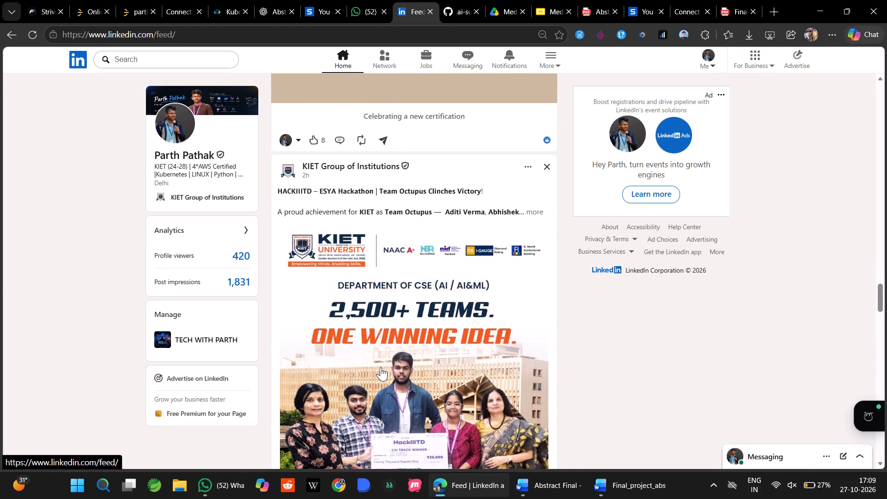
scroll(381, 367, "down", 2)
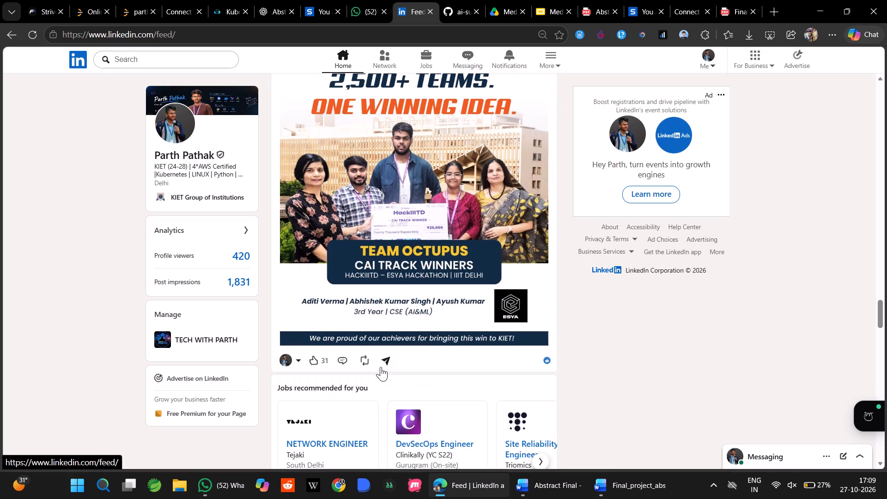
scroll(381, 367, "up", 1)
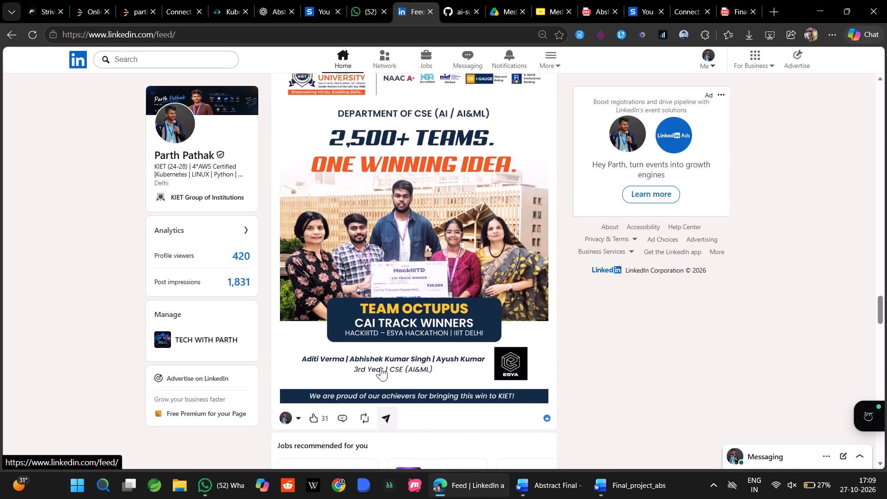
scroll(381, 367, "up", 1)
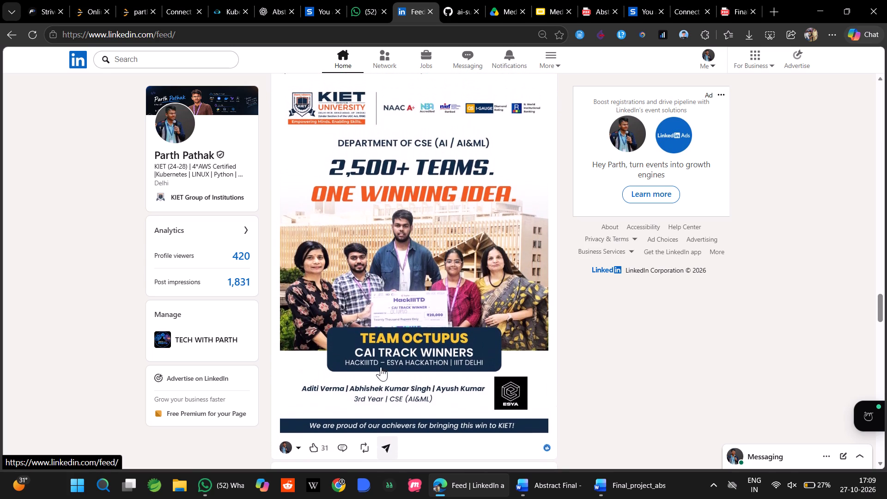
scroll(381, 367, "up", 1)
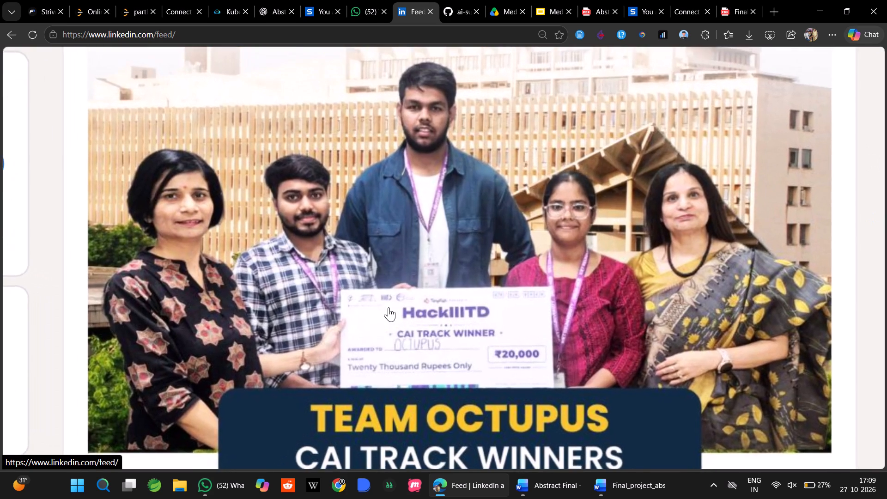
scroll(389, 307, "up", 1)
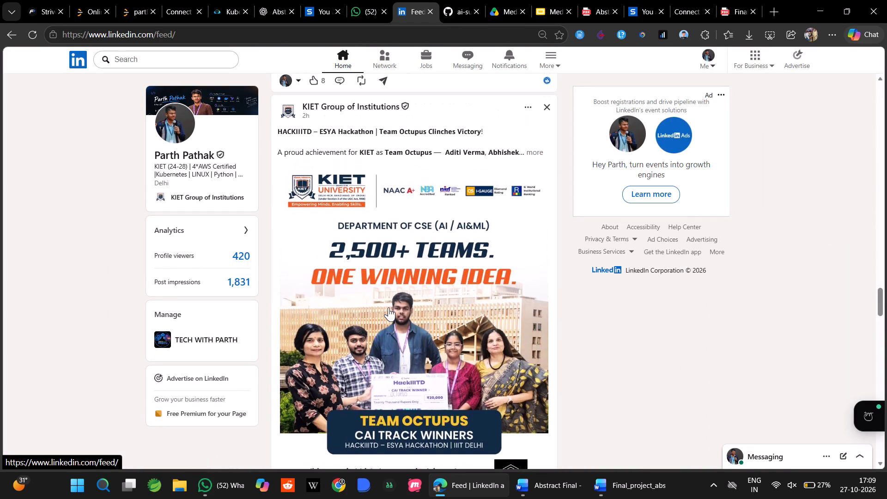
scroll(389, 307, "up", 1)
Expand the KIET Group of Institutions hackathon post and read its full text down to the poster.
left_click(531, 153)
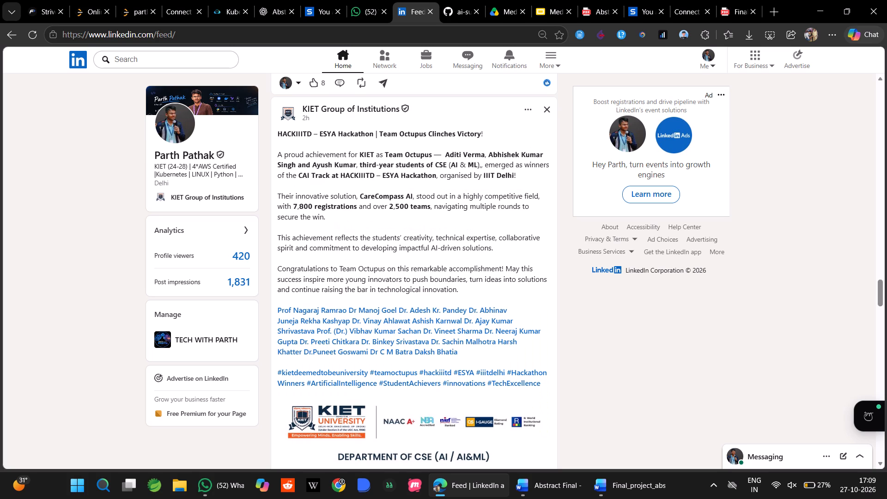
scroll(475, 202, "down", 1)
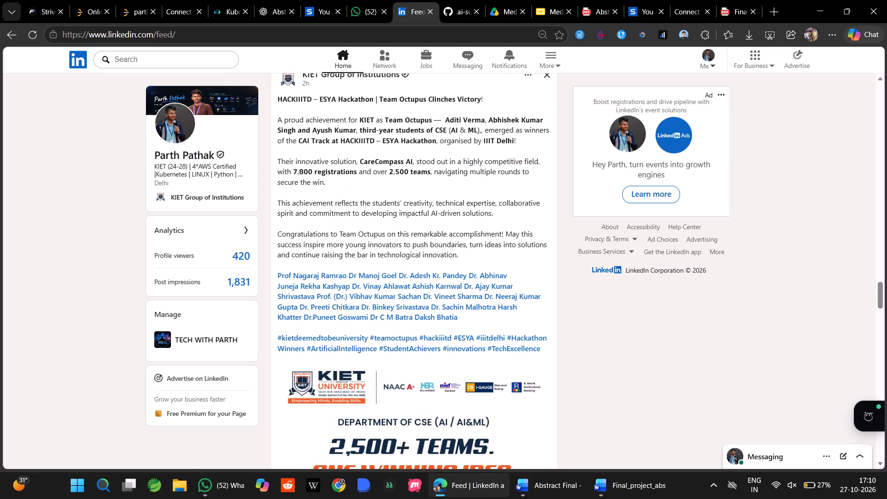
scroll(475, 202, "down", 1)
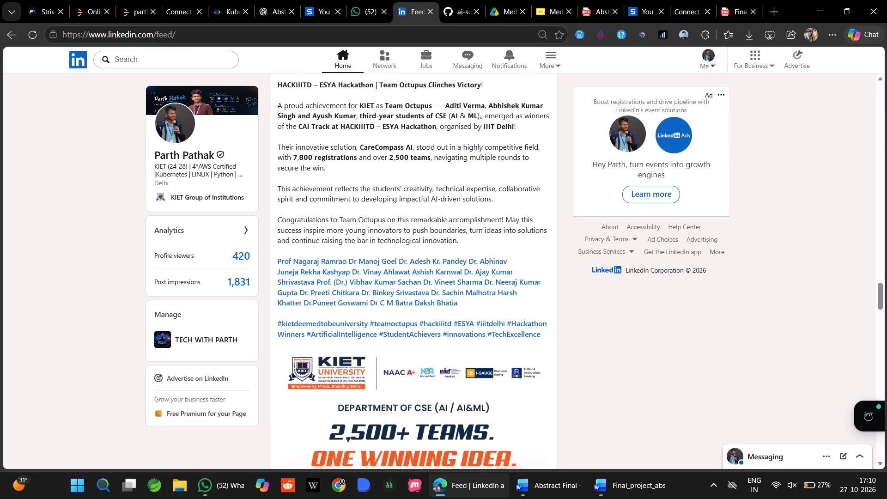
scroll(475, 202, "down", 1)
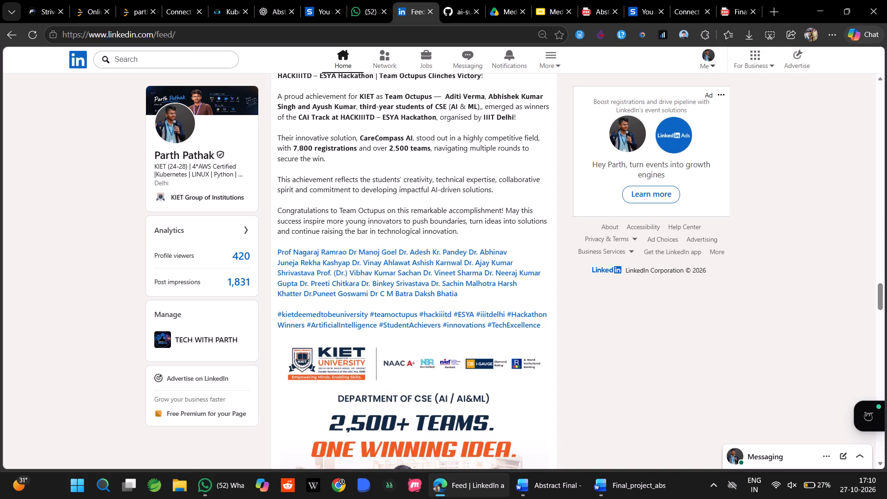
scroll(475, 202, "down", 2)
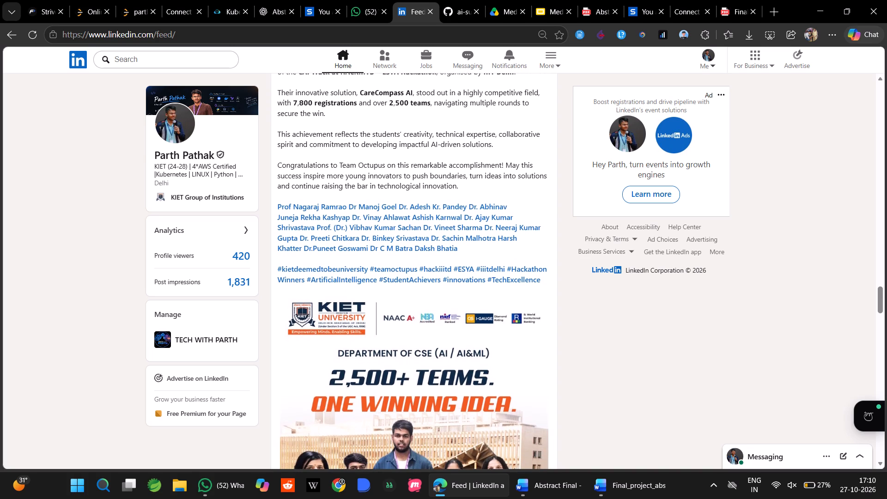
scroll(475, 202, "down", 1)
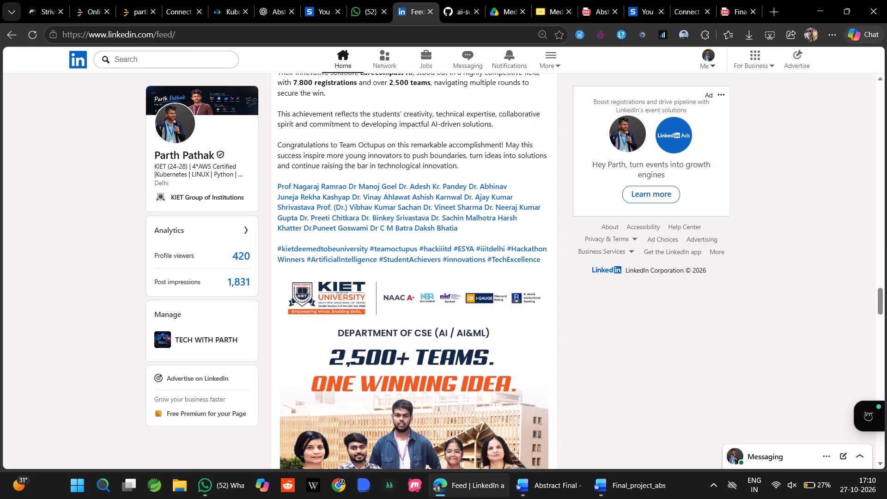
scroll(475, 202, "down", 2)
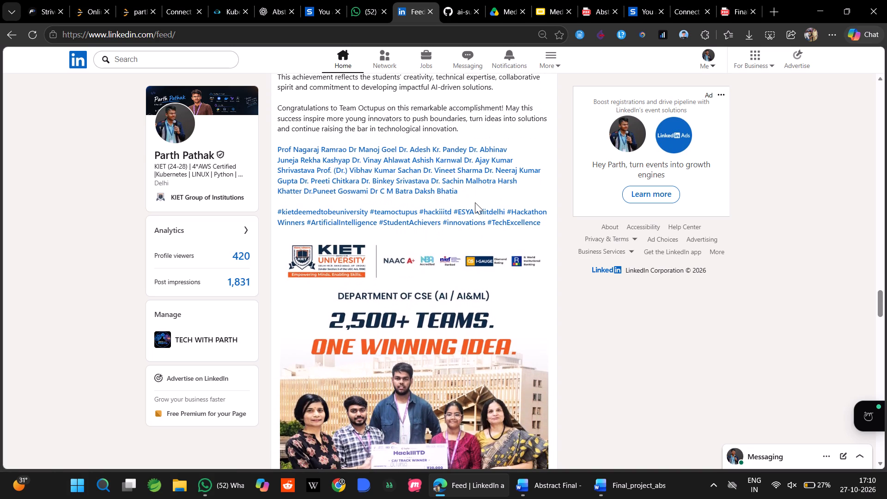
scroll(475, 202, "down", 3)
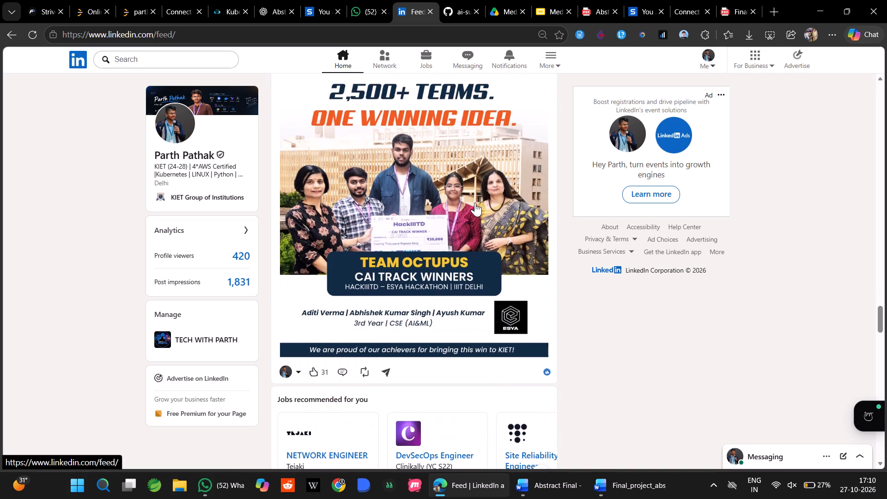
Continue through the feed to the "Dear recruiters" post and read its list of DevOps skills.
scroll(475, 202, "down", 4)
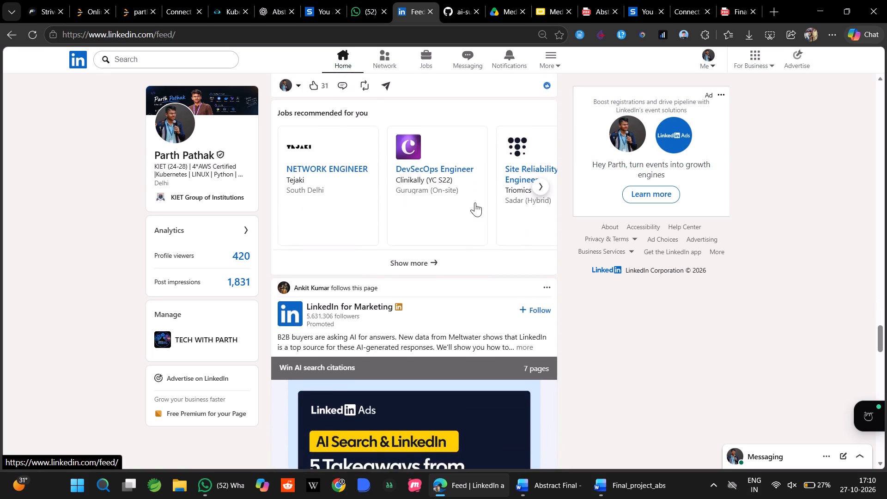
scroll(475, 202, "down", 4)
scroll(475, 202, "up", 1)
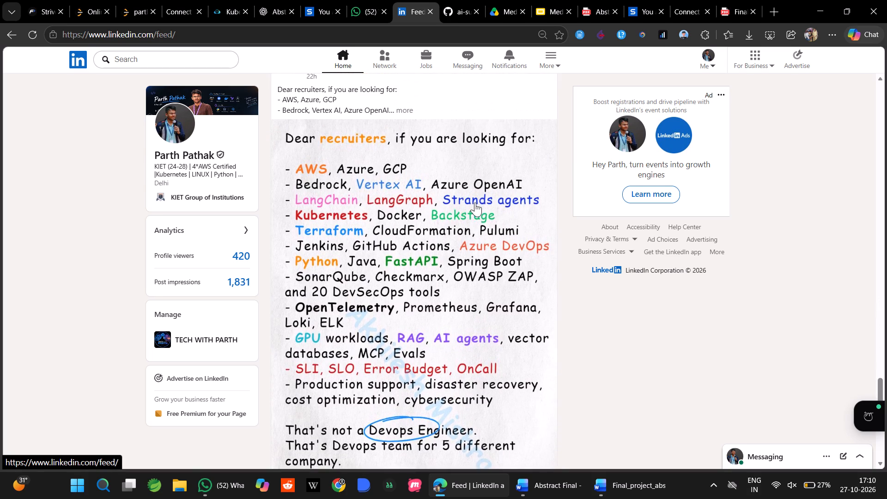
scroll(475, 202, "up", 1)
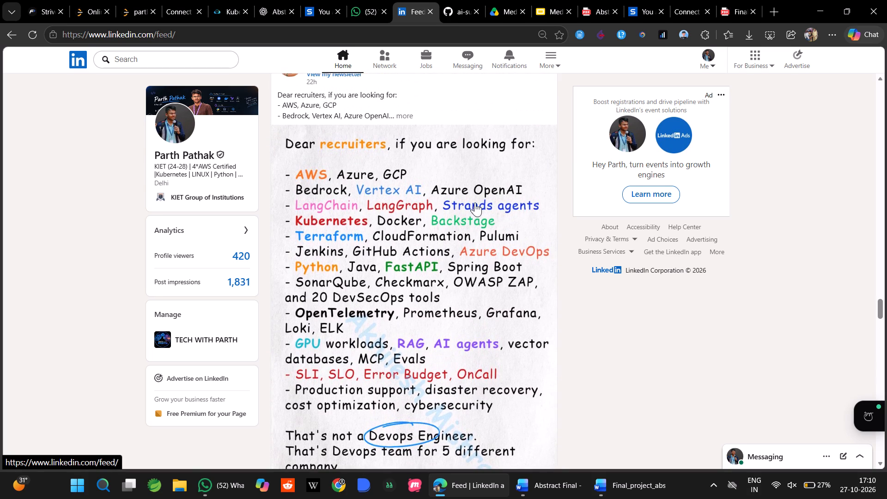
scroll(475, 202, "down", 1)
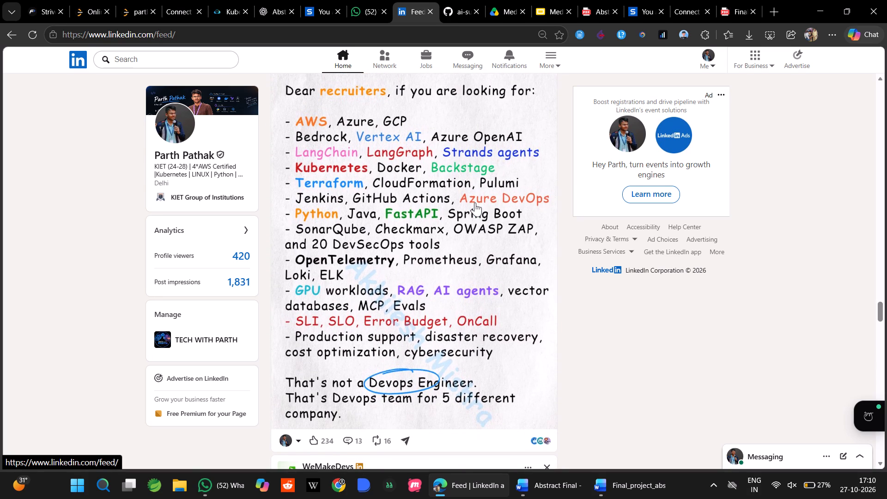
scroll(475, 202, "up", 1)
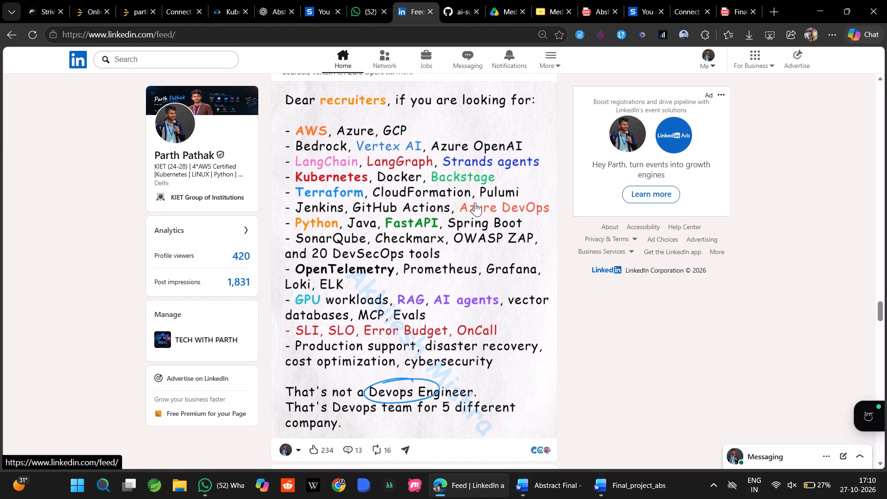
scroll(475, 202, "up", 1)
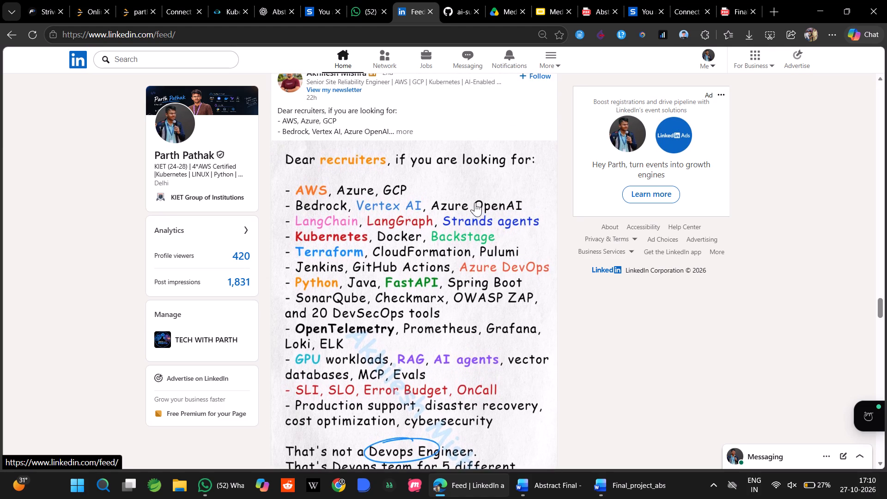
scroll(475, 202, "up", 1)
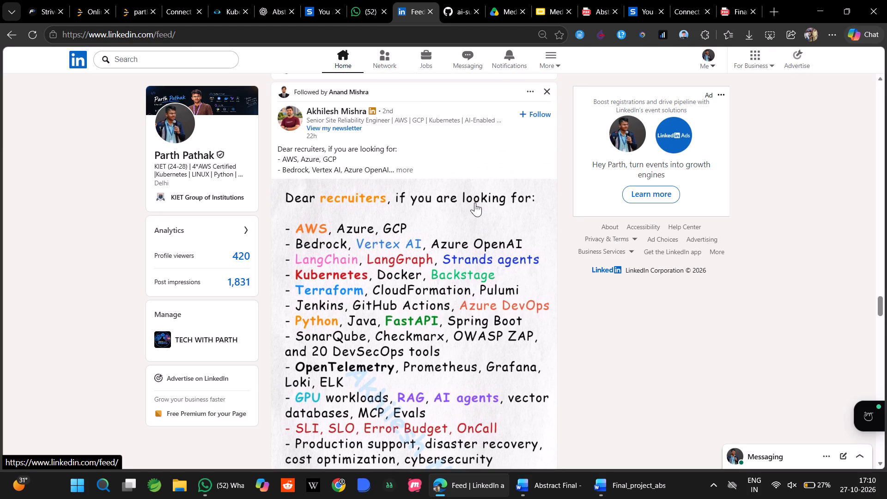
scroll(475, 202, "up", 1)
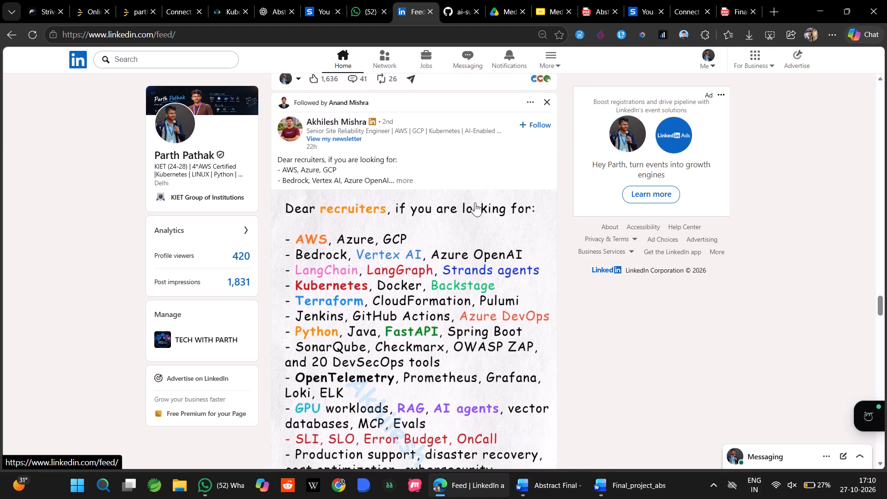
Return from the "Dear recruiters" post to the KIET Group of Institutions hackathon post and like it.
scroll(475, 202, "down", 1)
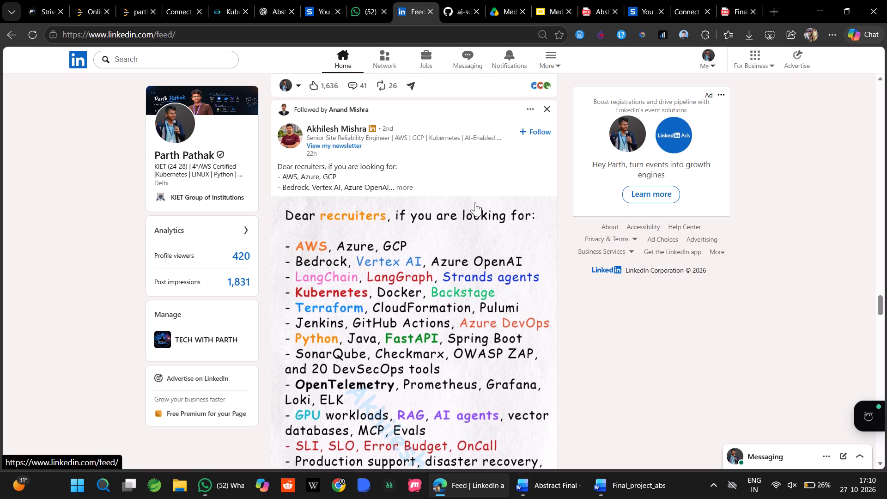
scroll(475, 202, "down", 1)
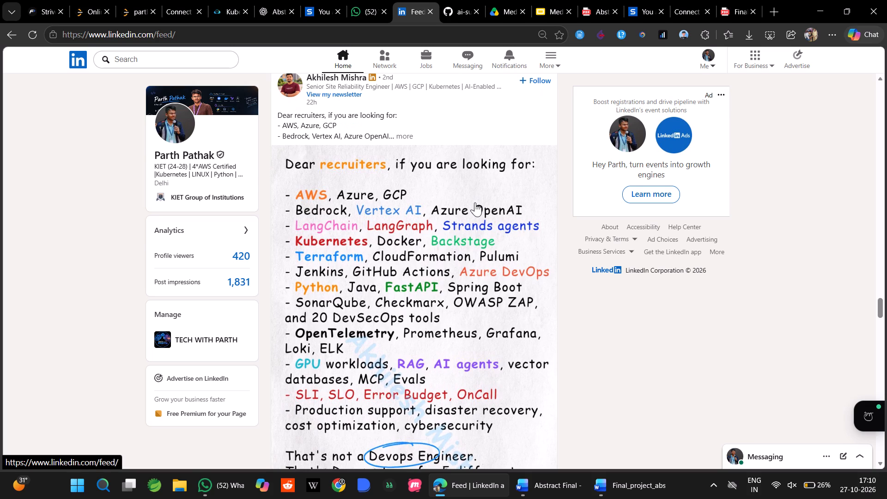
scroll(475, 202, "up", 9)
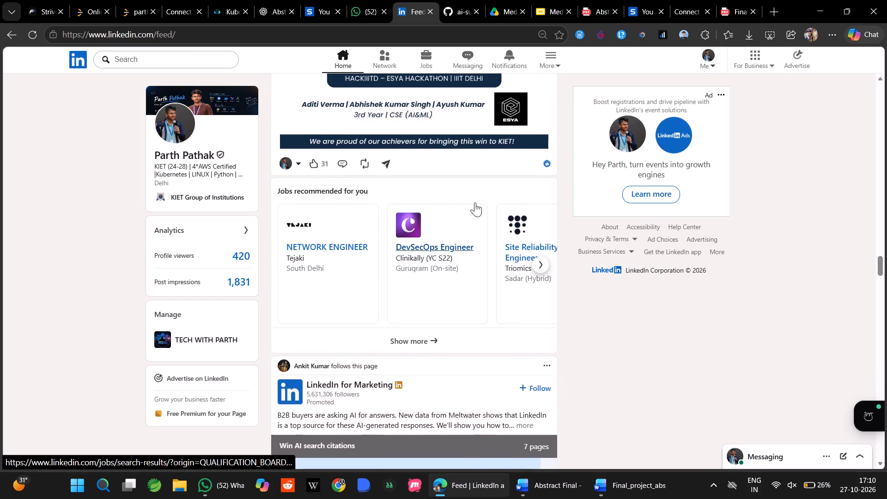
scroll(475, 202, "up", 2)
left_click(317, 243)
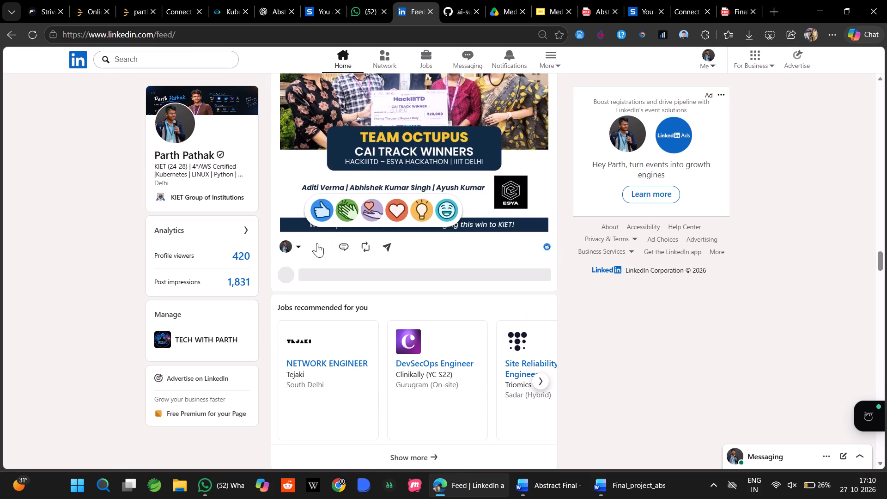
scroll(495, 231, "up", 3)
Go back to the "Dear recruiters" post and read its skills list through to the closing line.
scroll(495, 231, "down", 1)
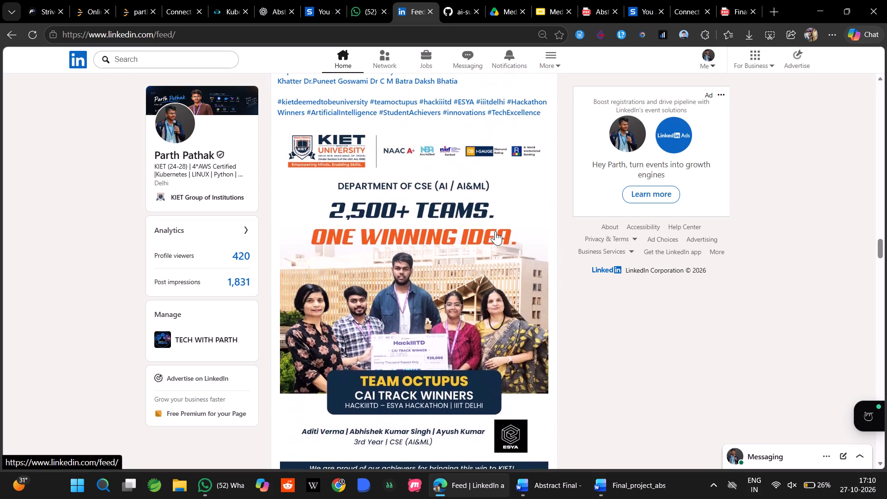
scroll(495, 231, "down", 5)
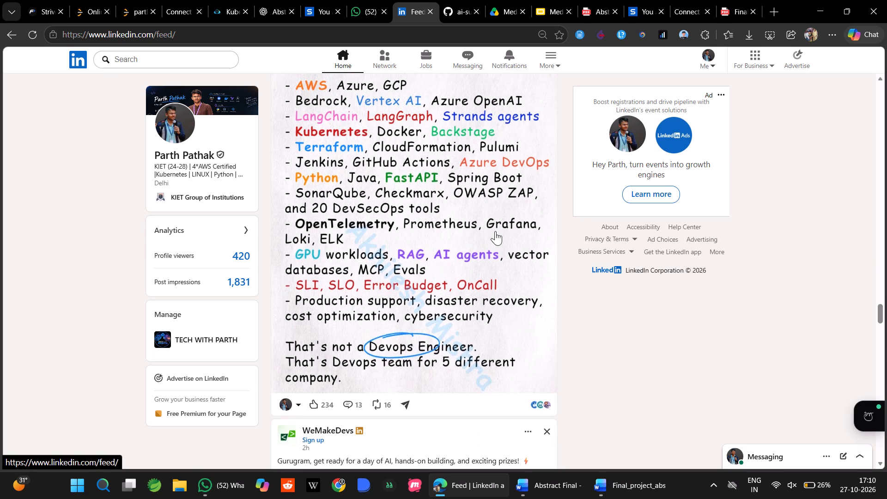
scroll(495, 231, "down", 2)
scroll(495, 231, "up", 3)
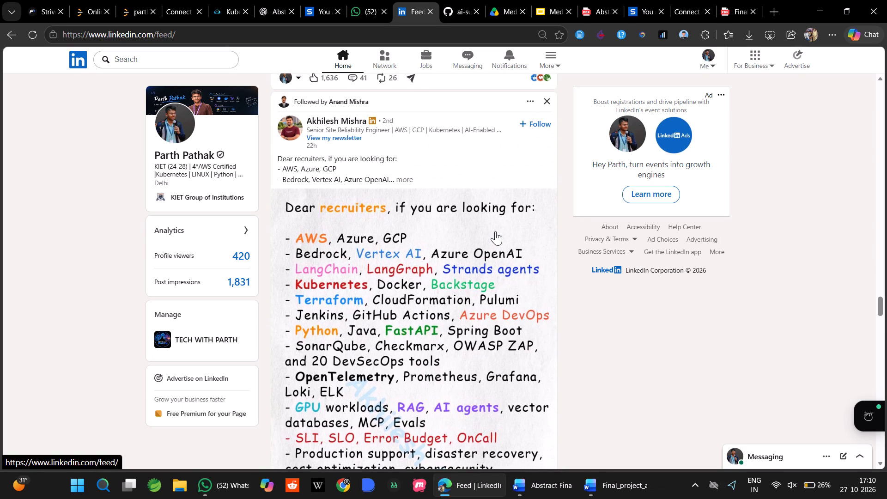
Expand the WeMakeDevs post on the Gurugram Speed of Thought meetup and open its luma.com/sot registration link.
scroll(495, 231, "down", 6)
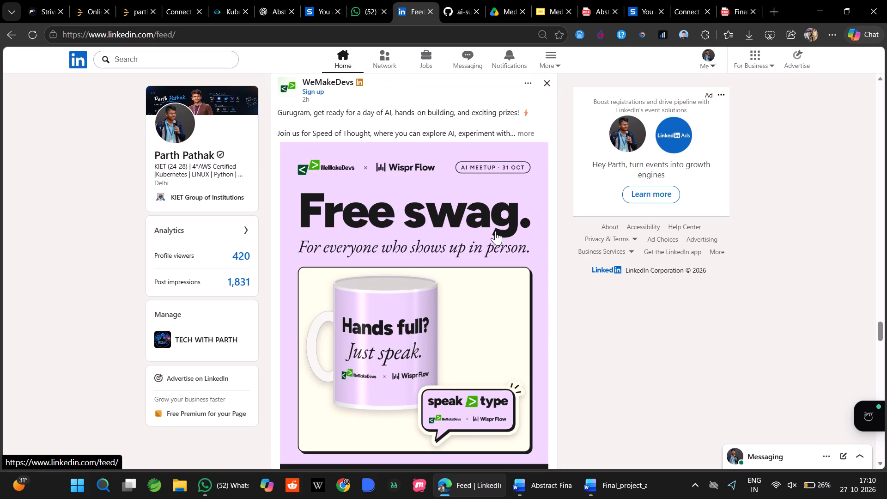
scroll(495, 231, "down", 2)
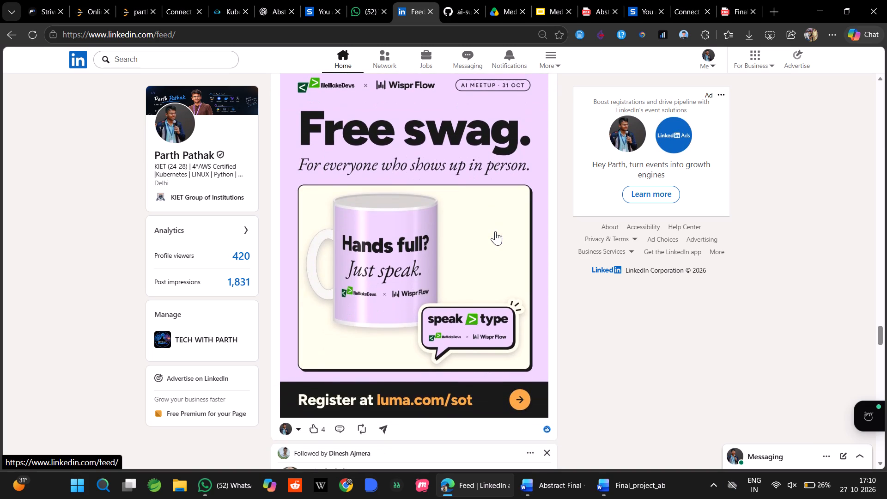
scroll(495, 231, "up", 1)
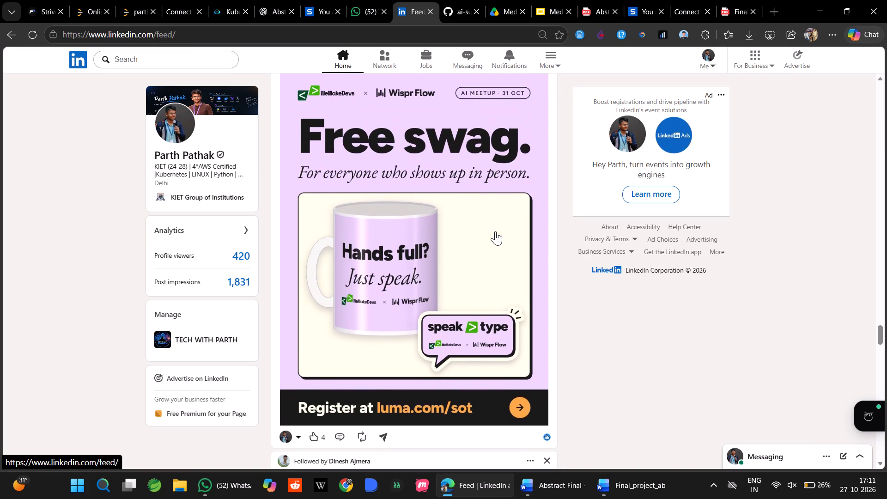
scroll(495, 231, "up", 4)
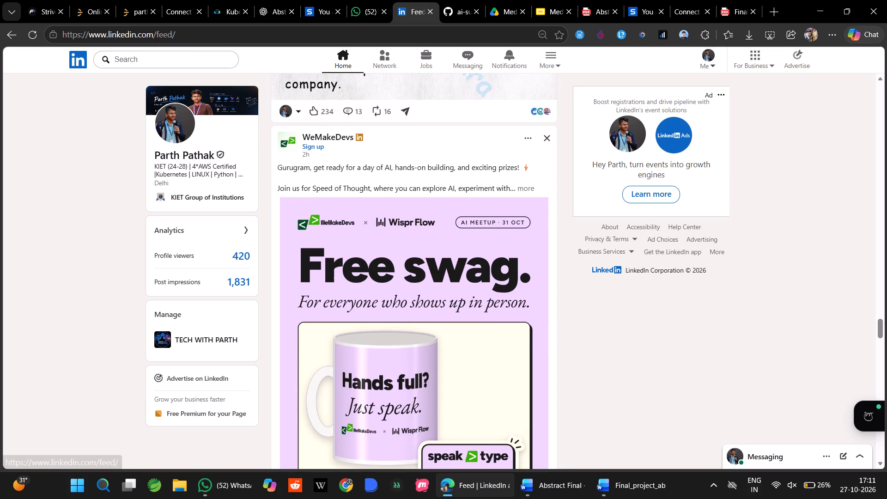
left_click(526, 187)
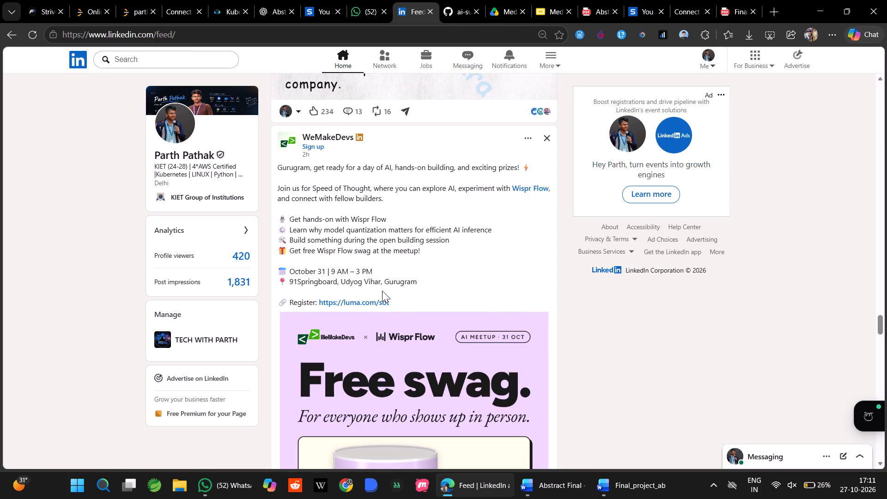
left_click(362, 301)
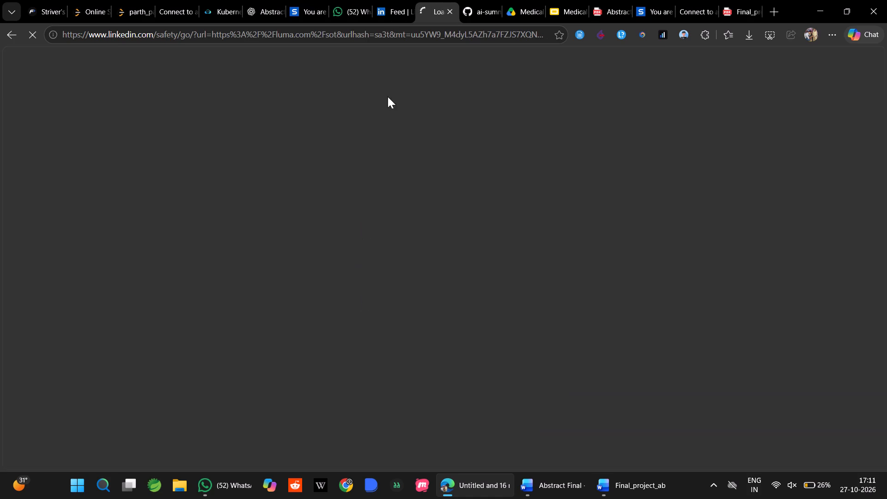
Return to the LinkedIn feed and browse the posts following the WeMakeDevs one, down to KIET Deemed to be University's research post.
left_click(387, 6)
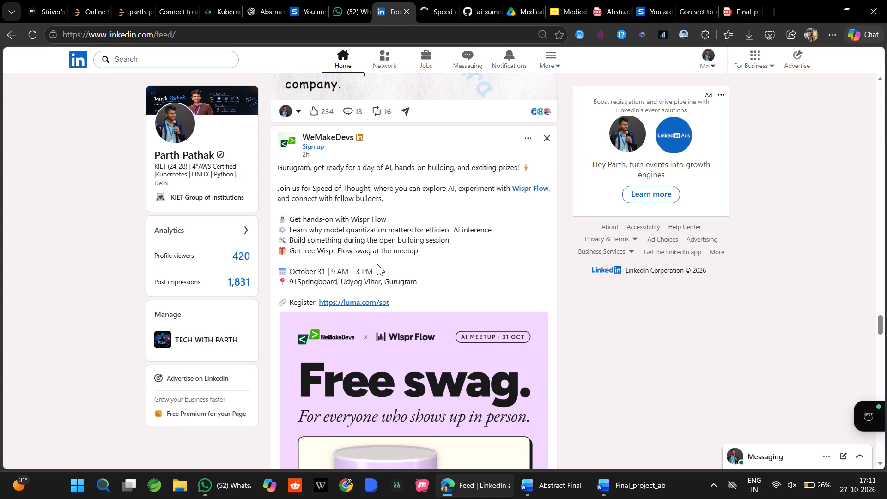
scroll(377, 264, "down", 11)
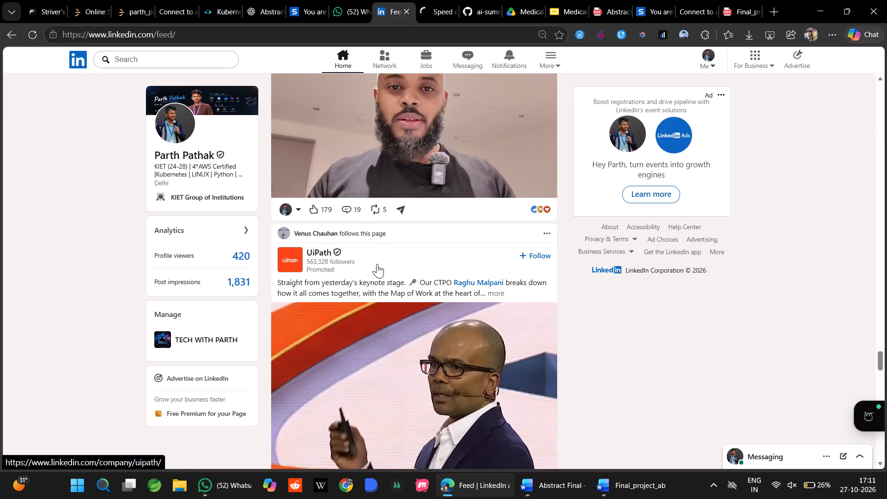
scroll(377, 264, "down", 8)
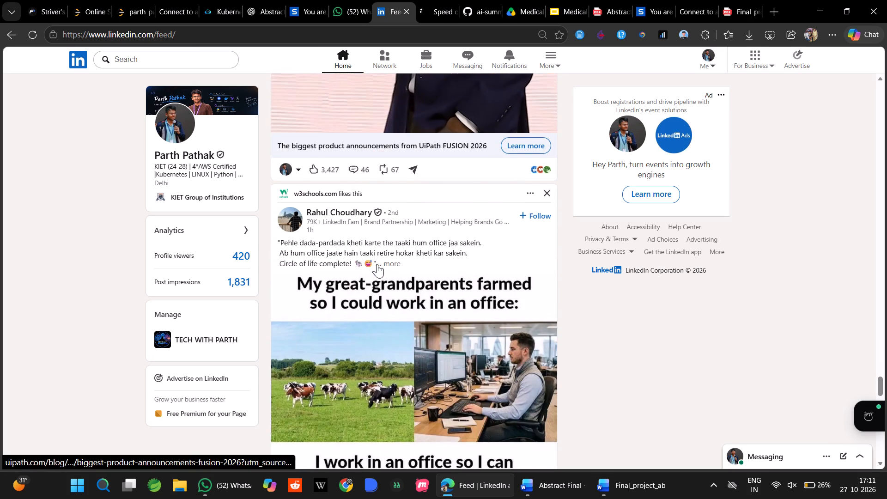
scroll(377, 264, "down", 2)
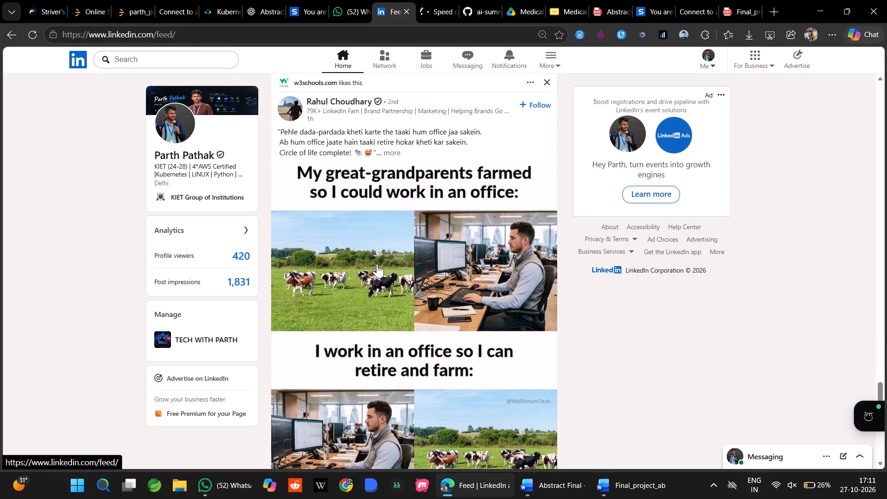
scroll(377, 264, "down", 3)
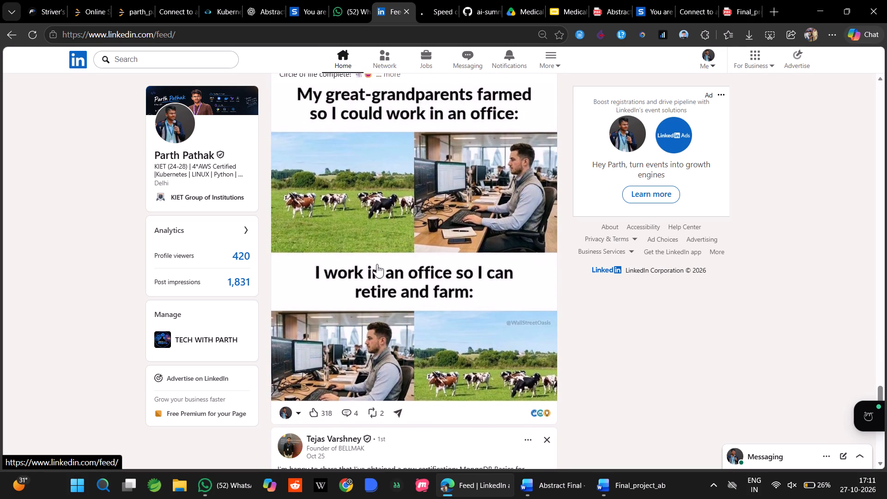
scroll(377, 264, "down", 4)
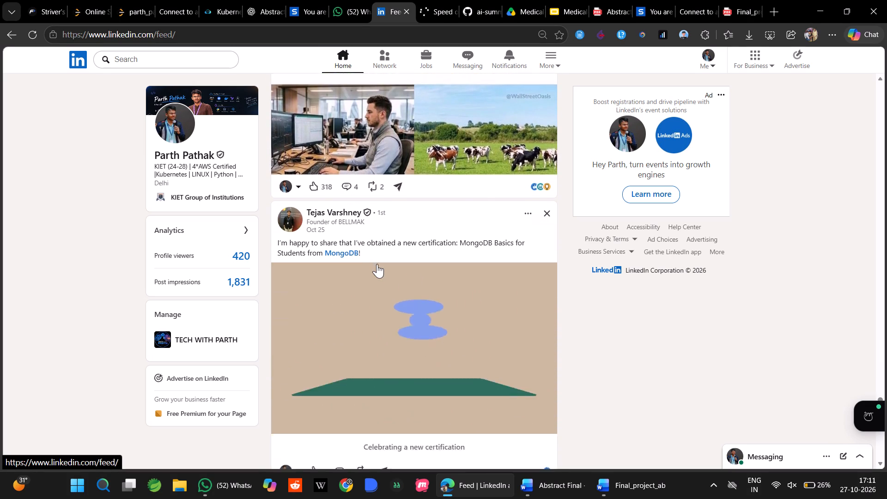
scroll(377, 264, "down", 4)
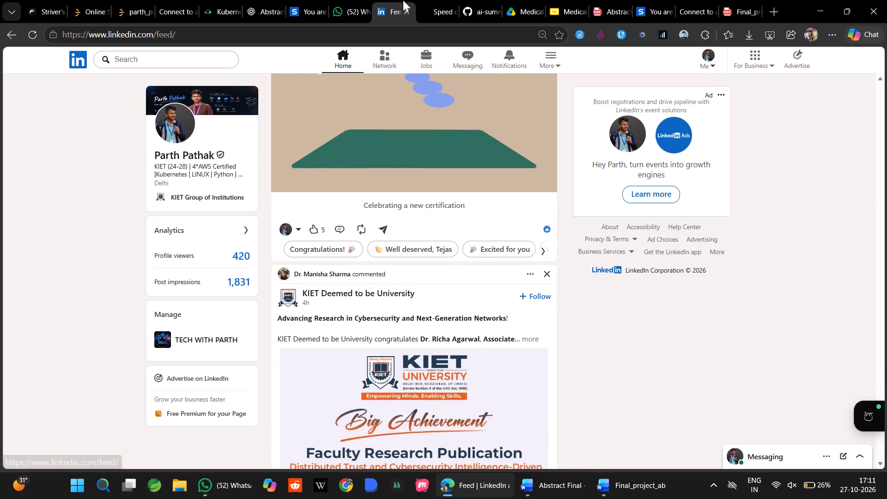
Close the LinkedIn feed to bring up the Speed of Thought: AI Meetup registration page.
left_click(404, 9)
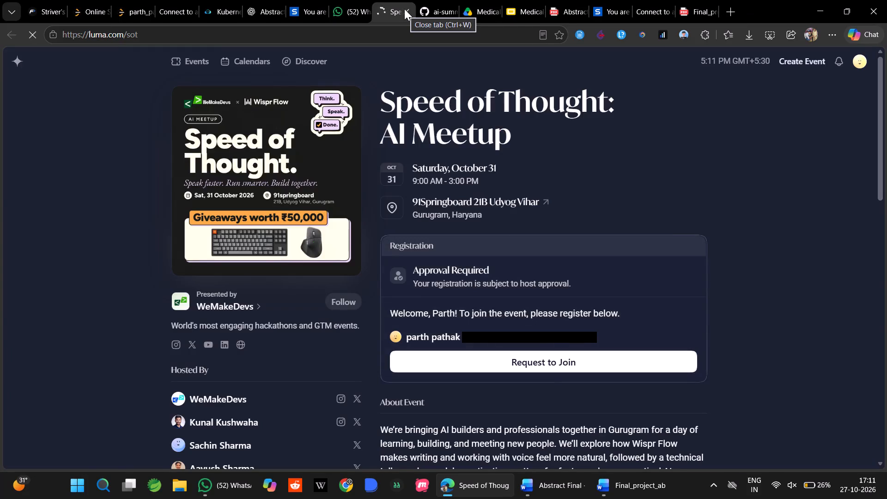
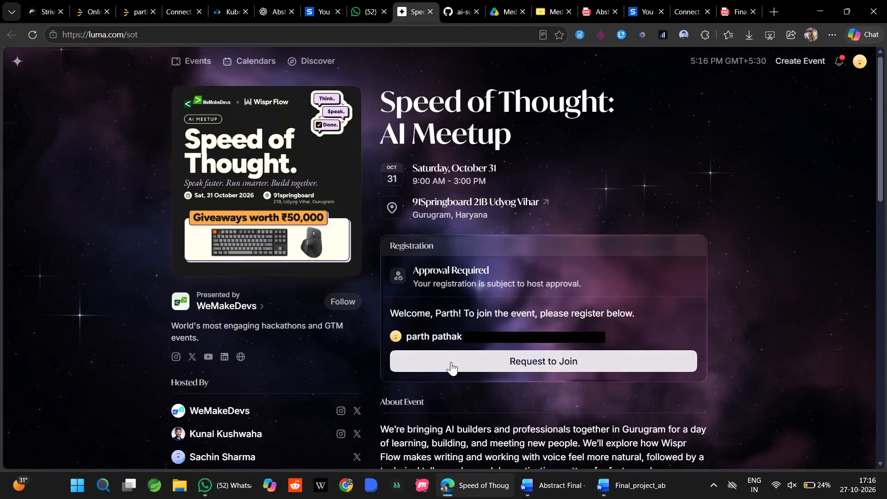
Look over the Speed of Thought event details and open the form for requesting to join the meetup.
scroll(340, 359, "down", 2)
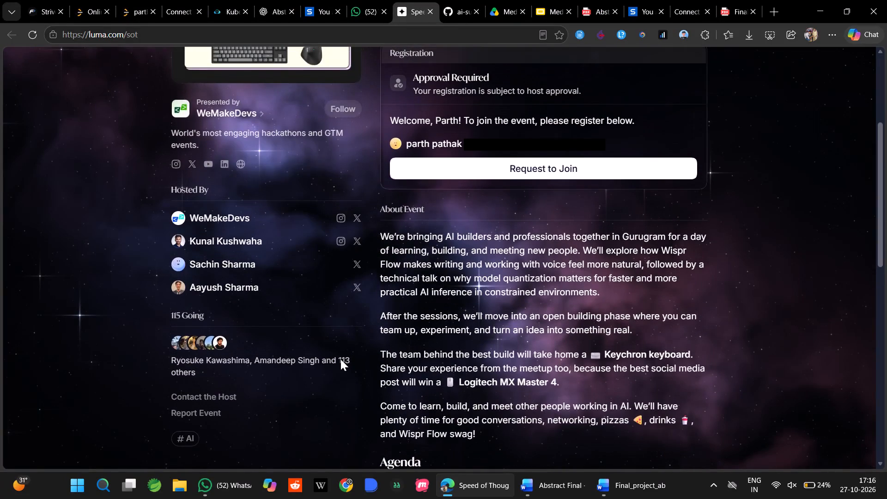
left_click(451, 175)
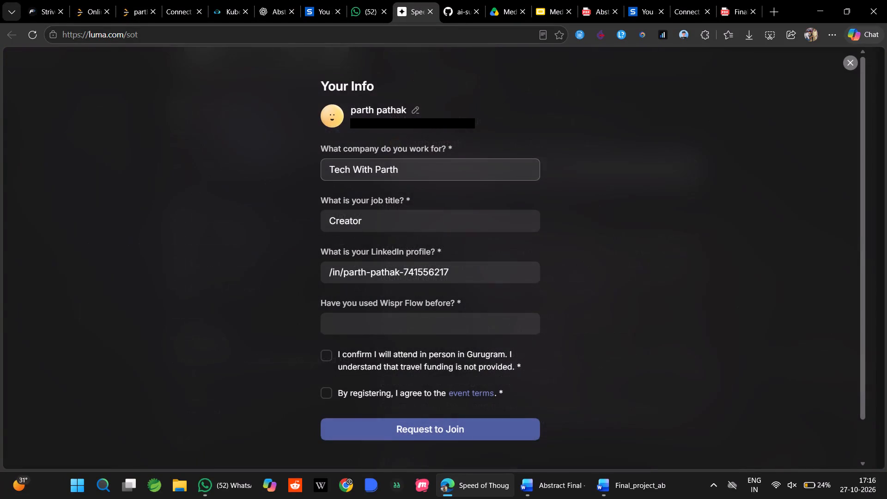
Confirm in-person attendance in Gurugram without travel funding and agree to the event terms in the registration form.
left_click_drag(372, 219, 177, 244)
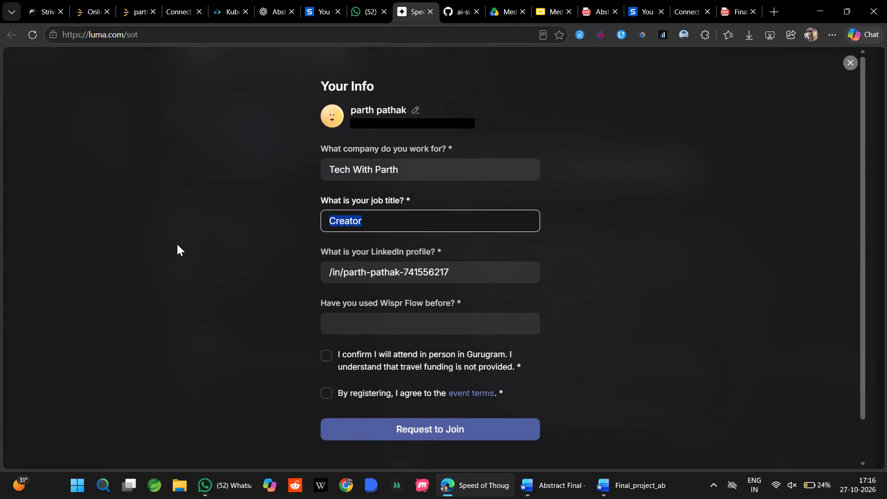
left_click(353, 321)
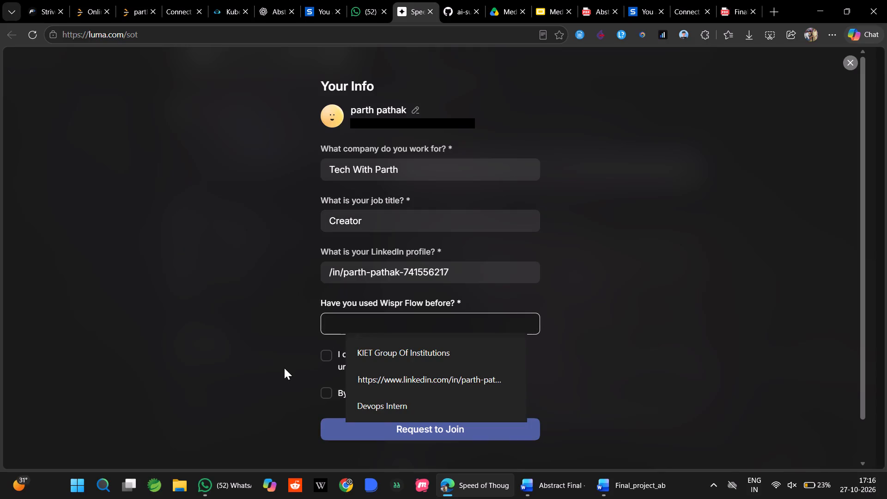
left_click(287, 368)
left_click(326, 355)
left_click(326, 394)
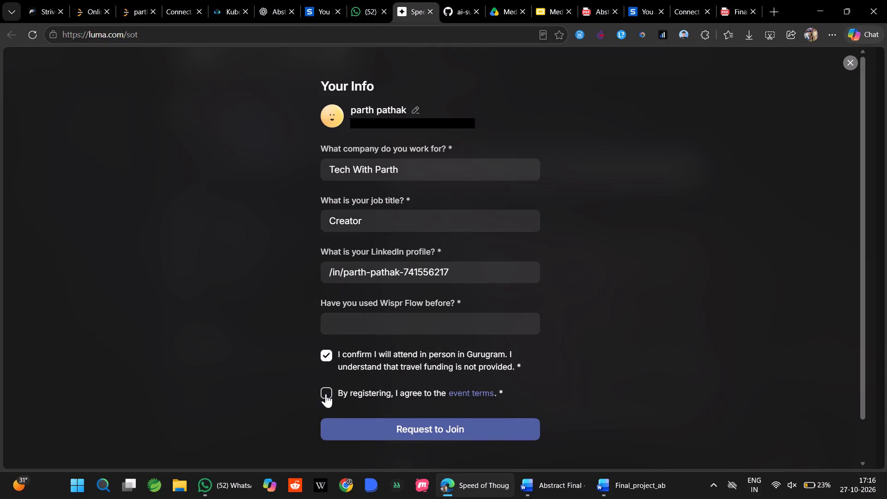
left_click(398, 280)
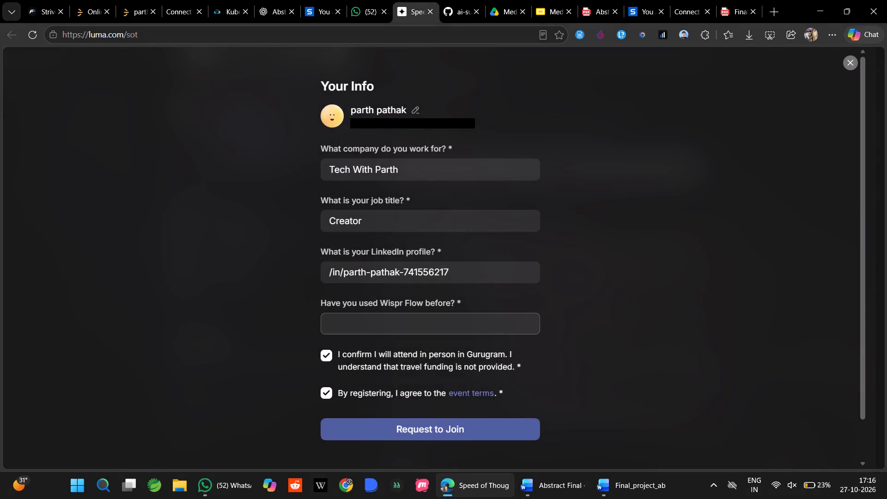
Answer "No" to having used Wispr Flow before and submit the request to join the meetup.
left_click(368, 329)
type("No")
left_click(423, 428)
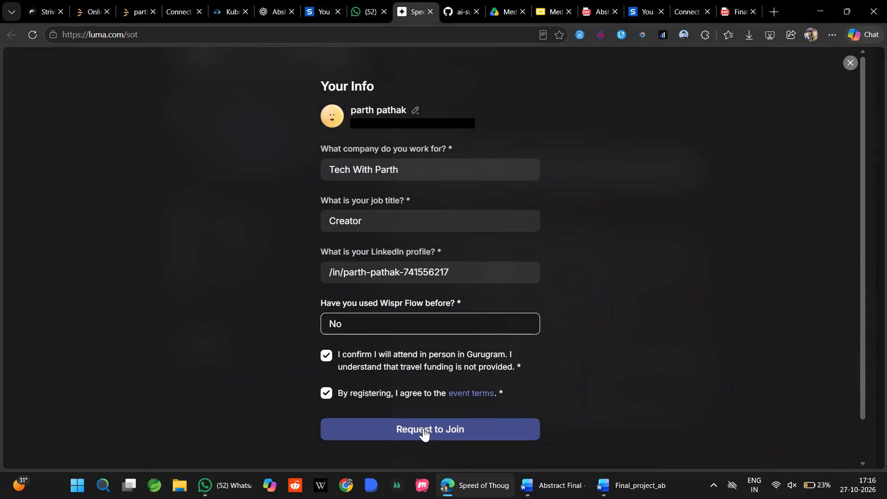